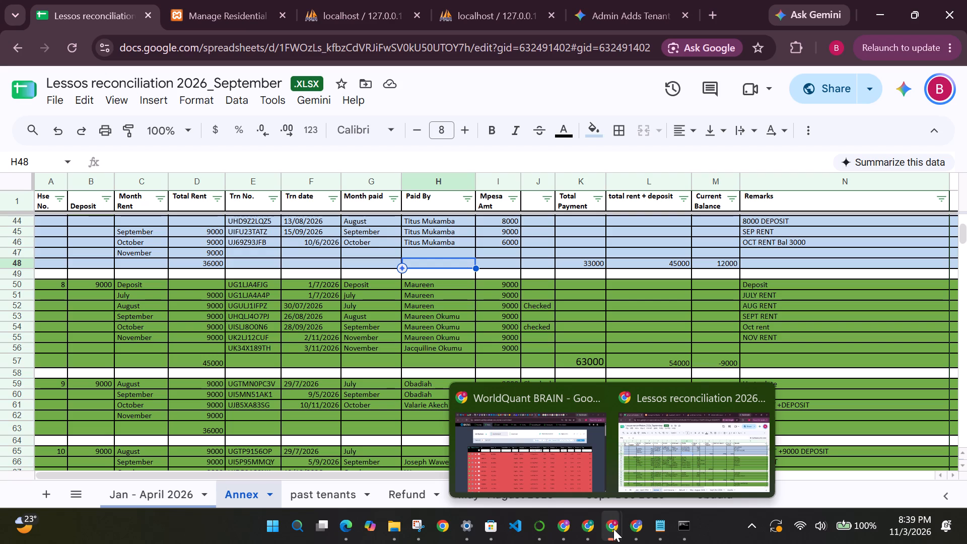
Switch to the WorldQuant BRAIN window and reapply the creation date filter to refresh the unsubmitted alphas list.
click(542, 475)
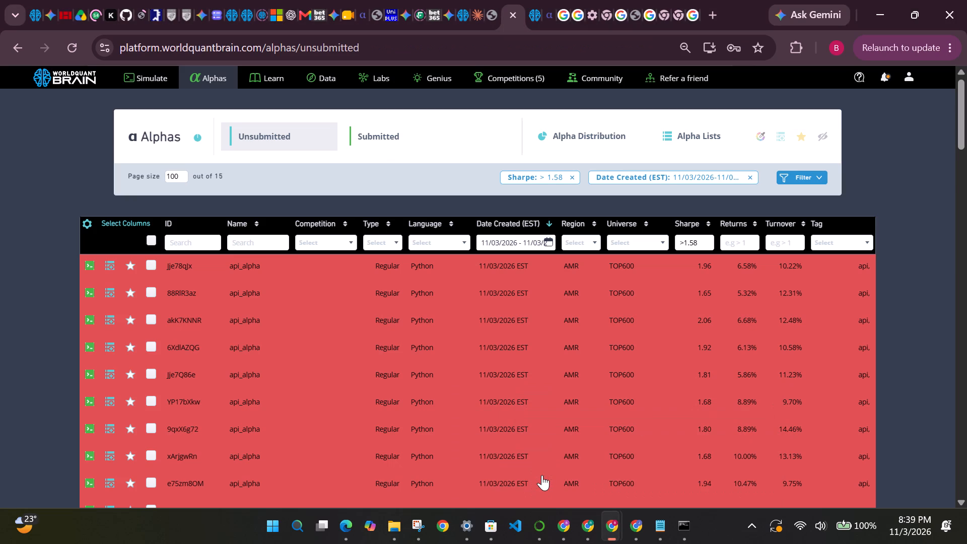
click(553, 237)
click(787, 263)
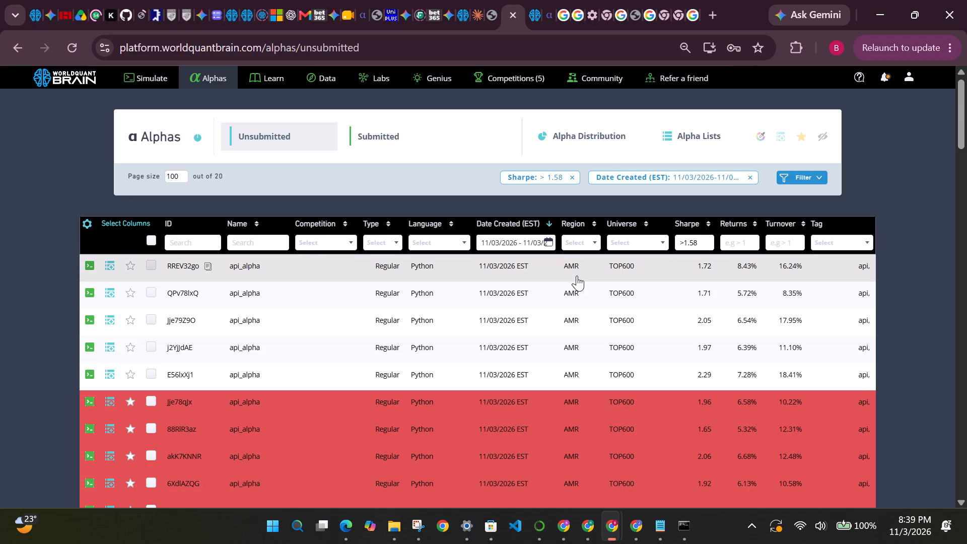
Open the unsubmitted alpha E56lxXj1 and run its submission check.
click(620, 371)
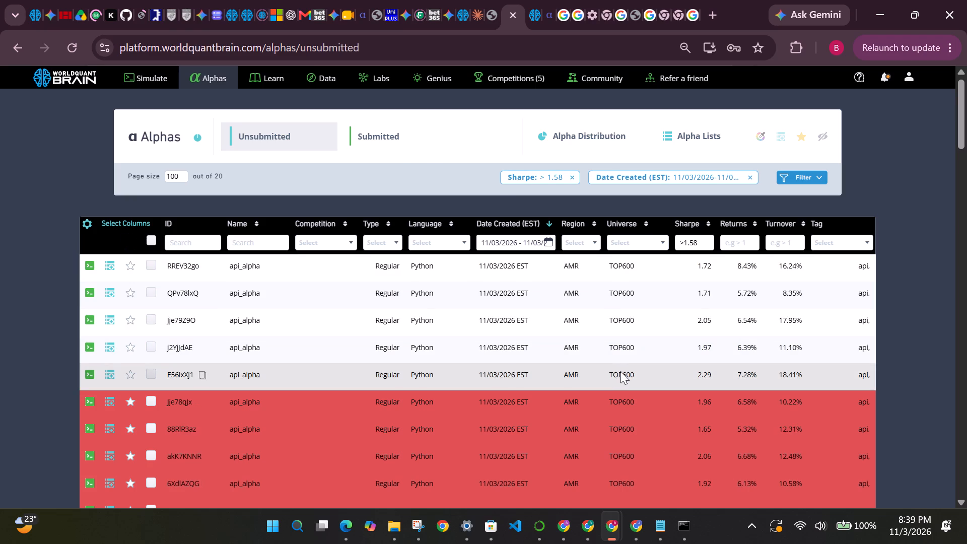
click(594, 484)
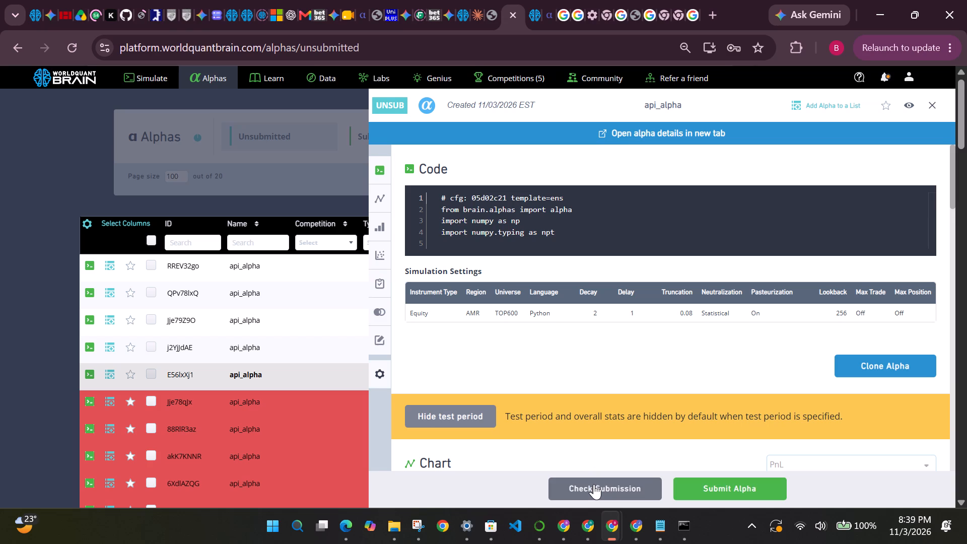
click(594, 484)
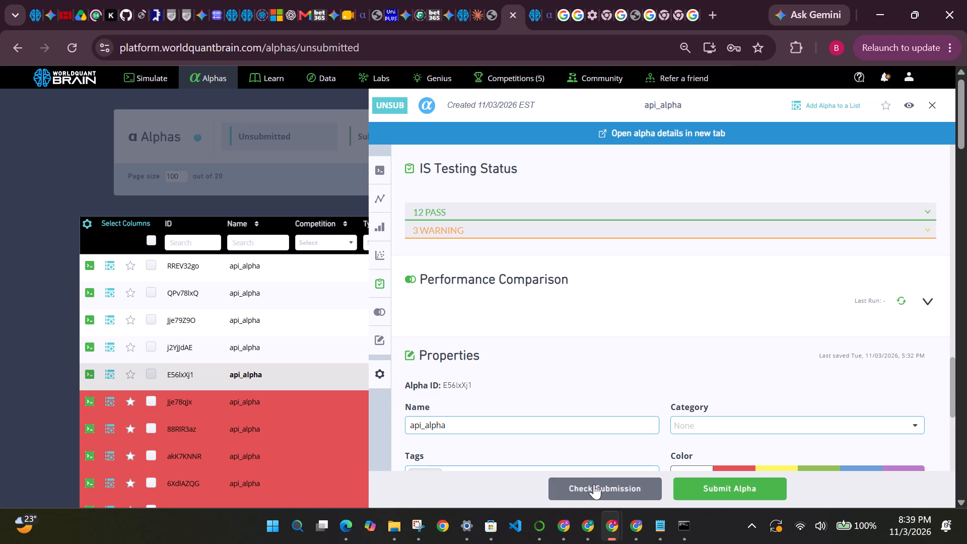
Examine the passed tests in the alpha's IS testing status and look through its Python code.
click(515, 215)
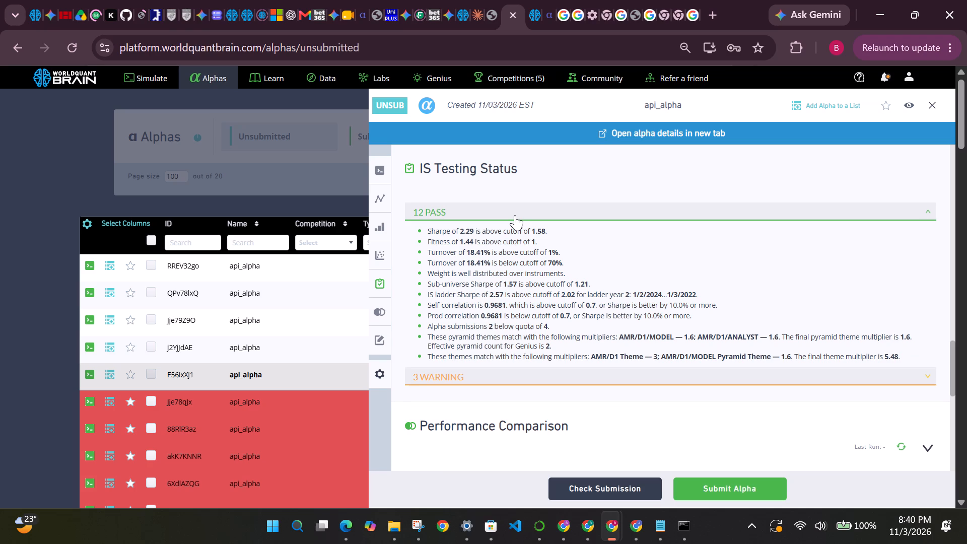
click(515, 215)
scroll(515, 215, up, 3)
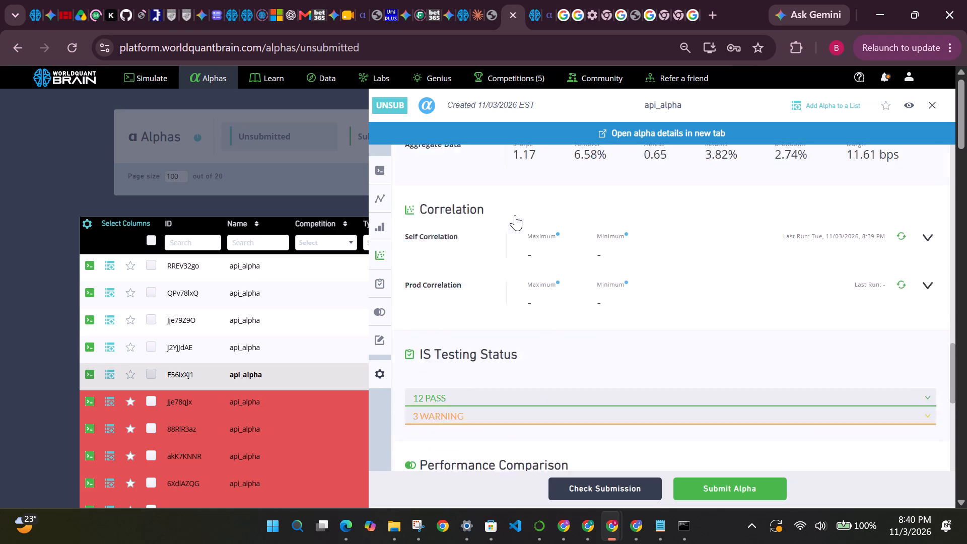
scroll(515, 215, up, 8)
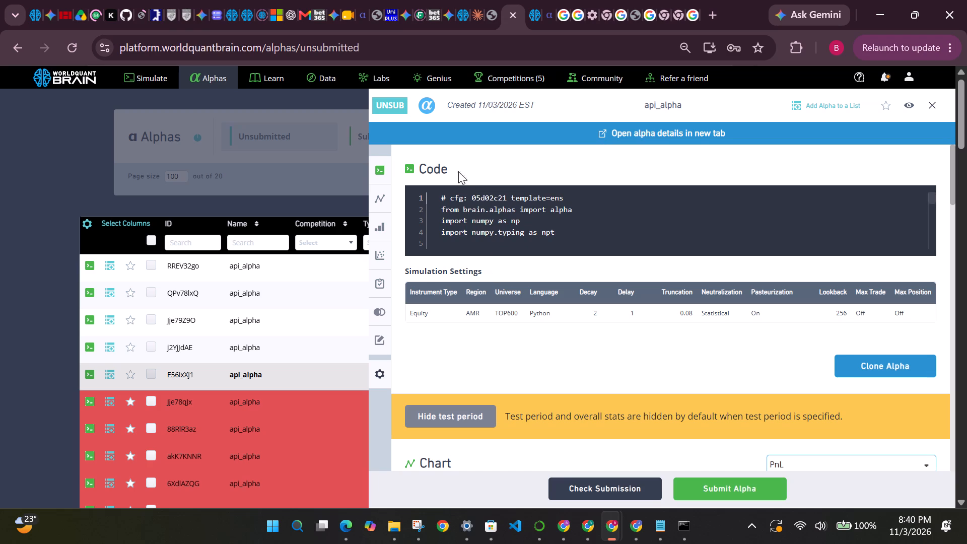
scroll(495, 209, down, 5)
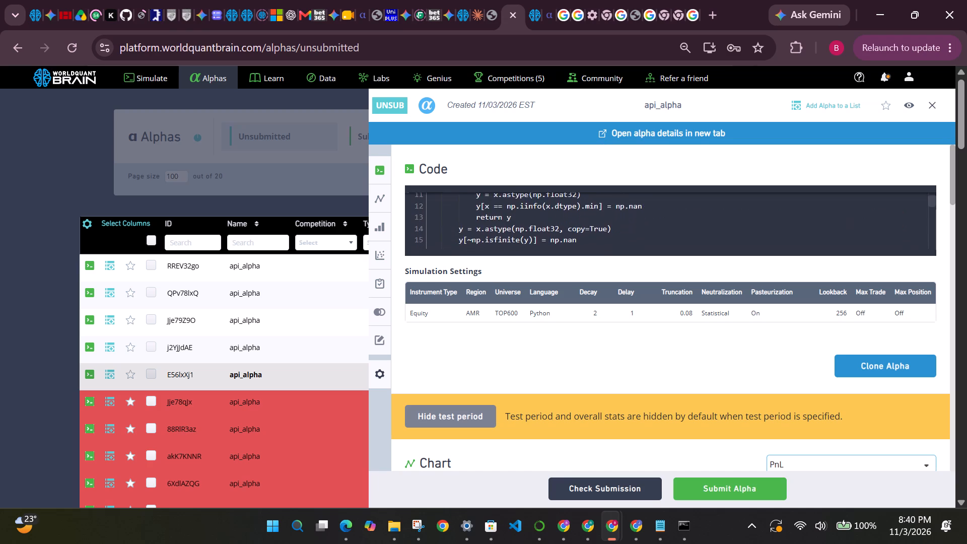
scroll(495, 209, down, 1)
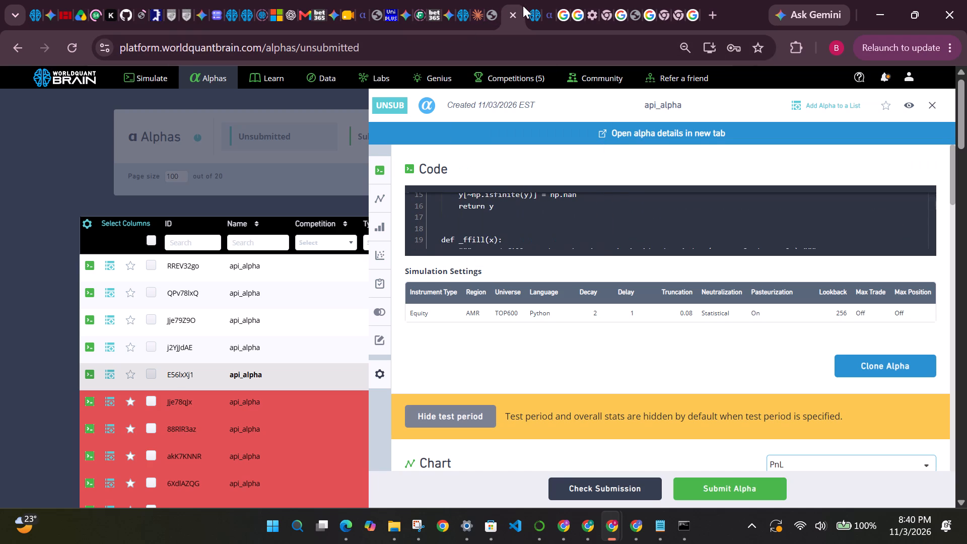
Open the unsubmitted alphas page in the other BRAIN browser tab that shows the Simulate page.
click(532, 11)
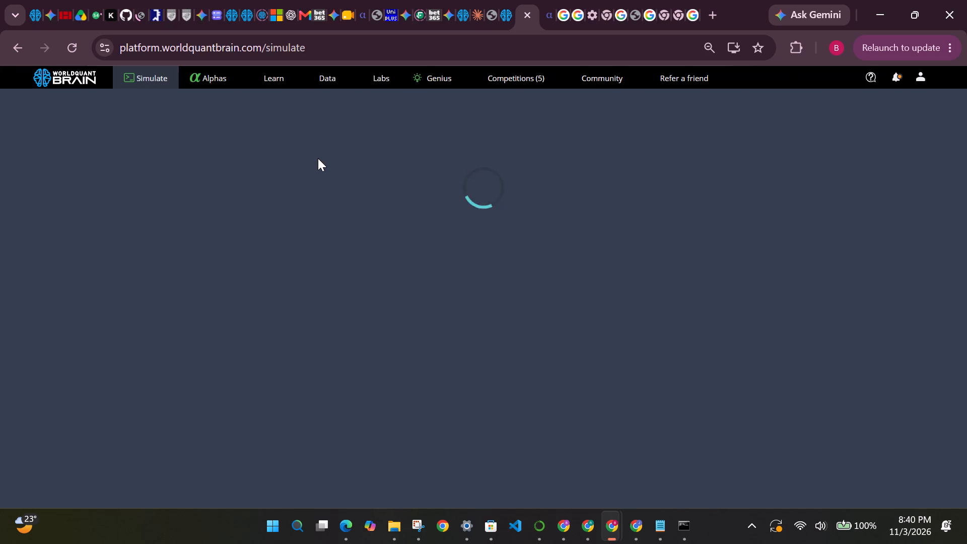
click(205, 85)
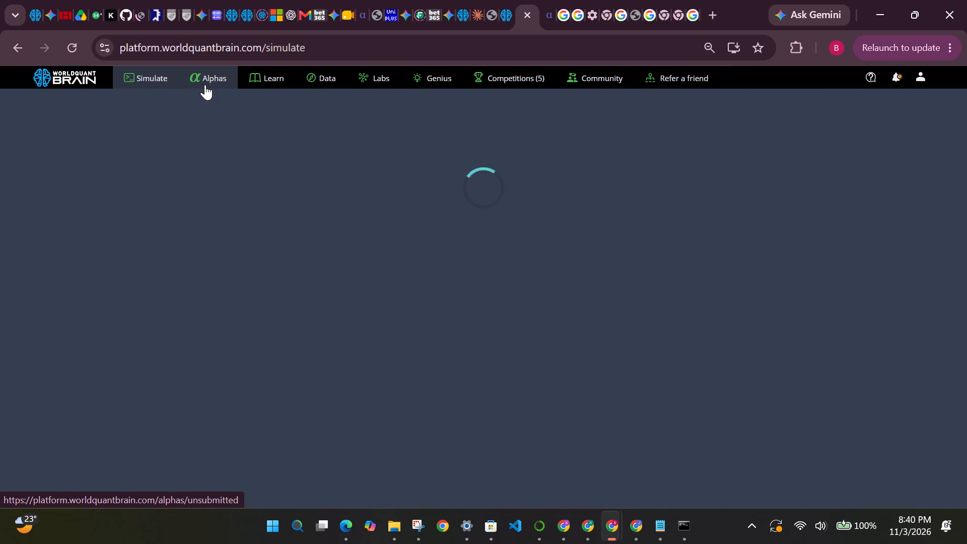
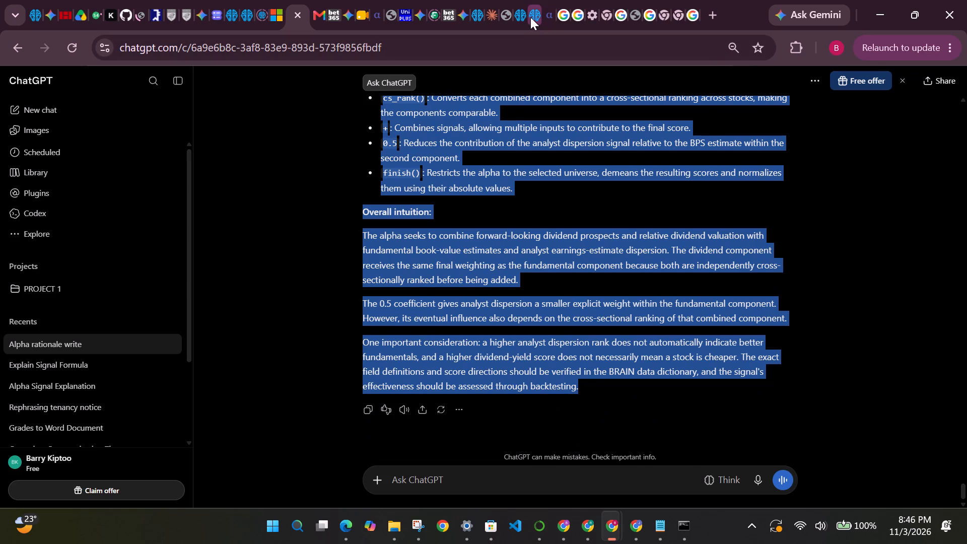
Return to alpha E56lxXj1 in WorldQuant BRAIN and replace its template description with the copied rationale.
click(524, 16)
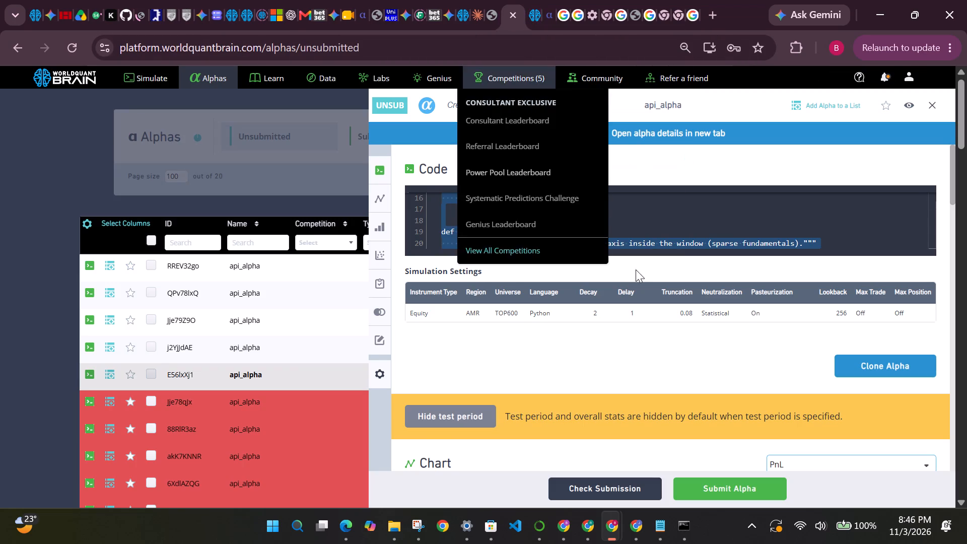
scroll(649, 384, down, 14)
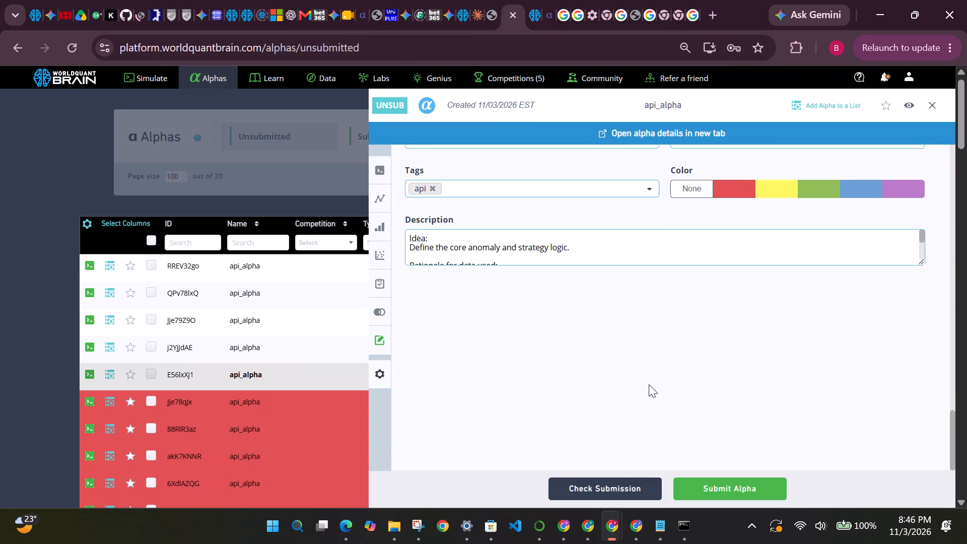
drag(409, 238, 671, 368)
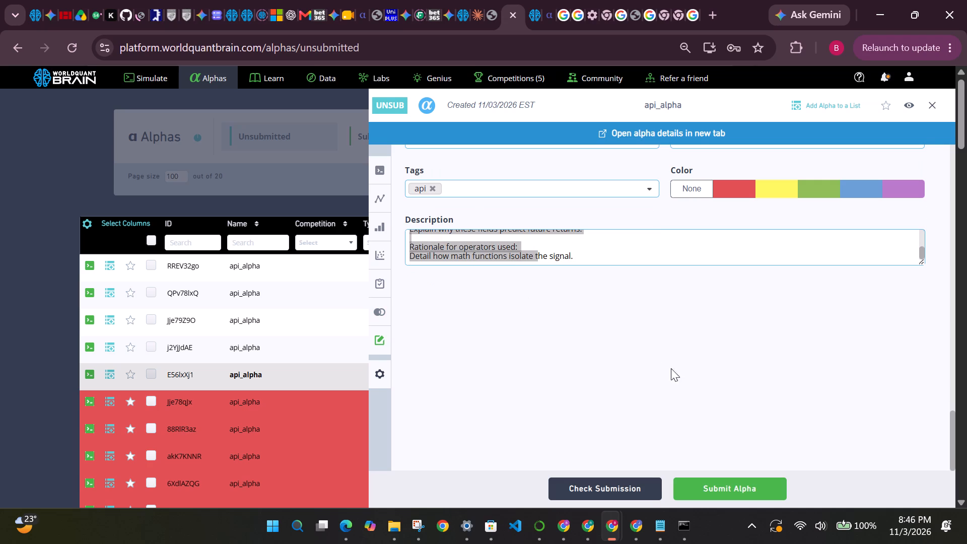
drag(671, 368, 706, 384)
key(ctrl+v)
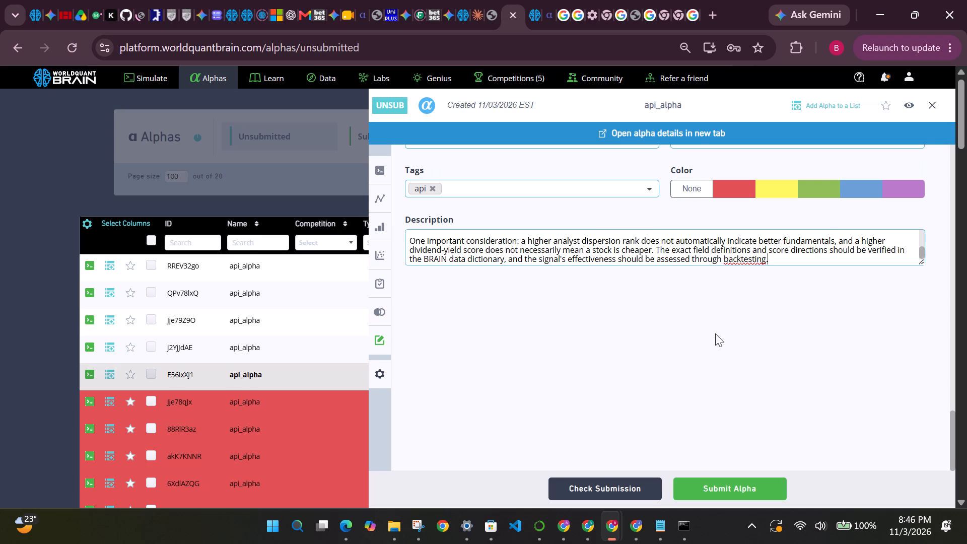
Set the color of alpha E56lxXj1 to blue and close its details.
click(858, 194)
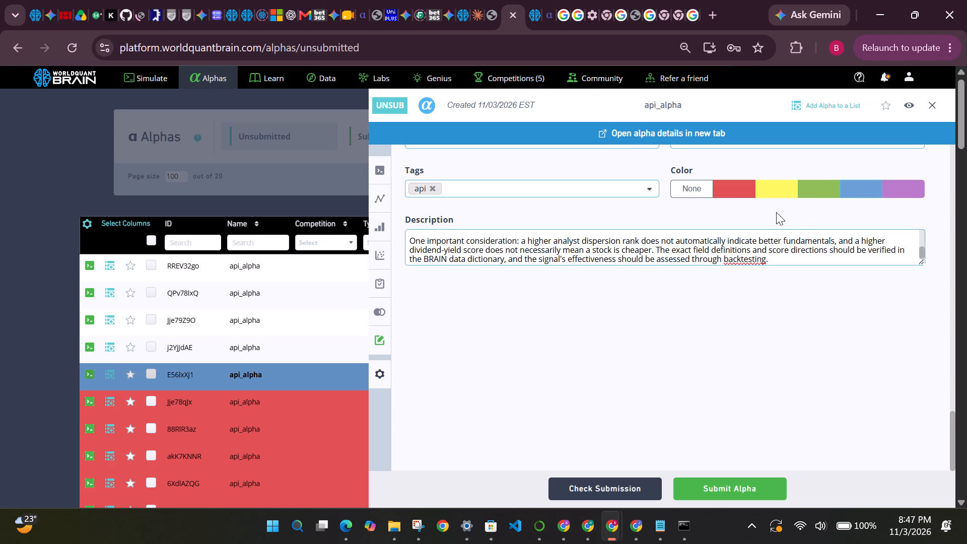
click(936, 104)
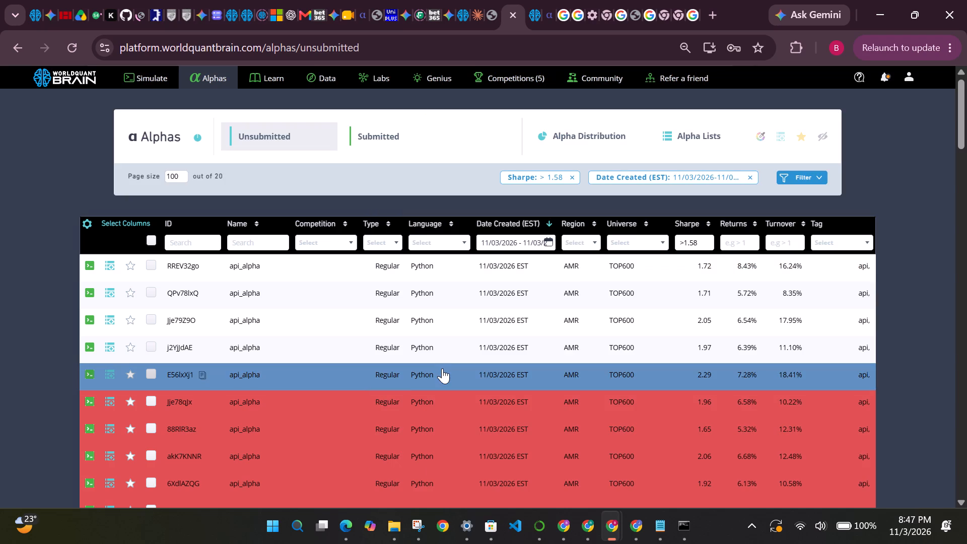
Open the unsubmitted alpha j2YjJdAE, show its test period and set its color to red.
click(276, 350)
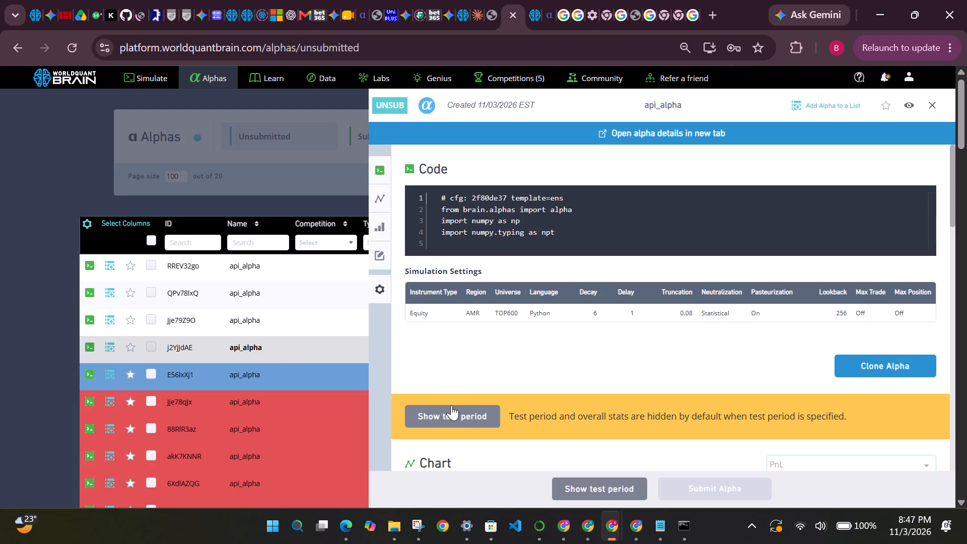
click(451, 406)
scroll(451, 406, down, 6)
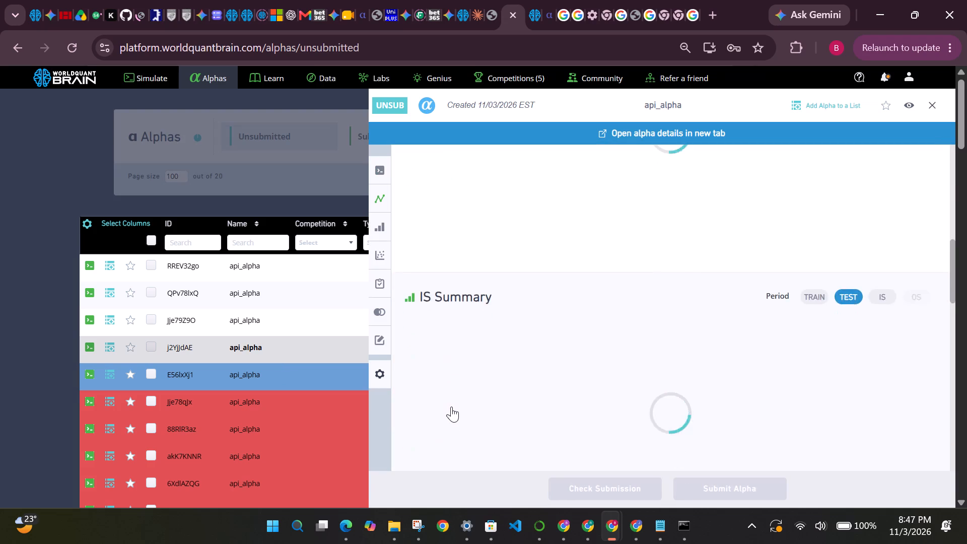
scroll(451, 406, down, 5)
click(729, 359)
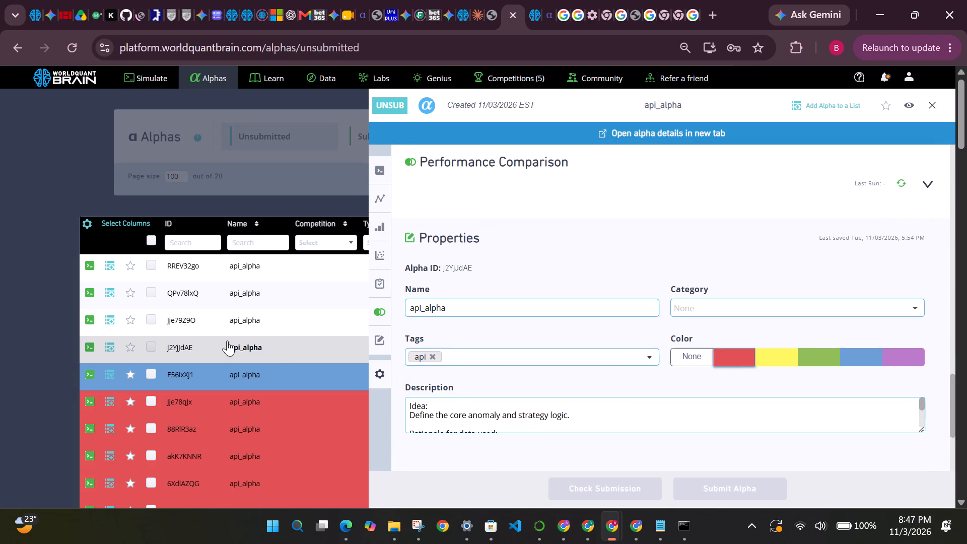
Open the unsubmitted alpha Jje79Z9O, show its test period, set its color to red and view its IS testing status.
click(253, 318)
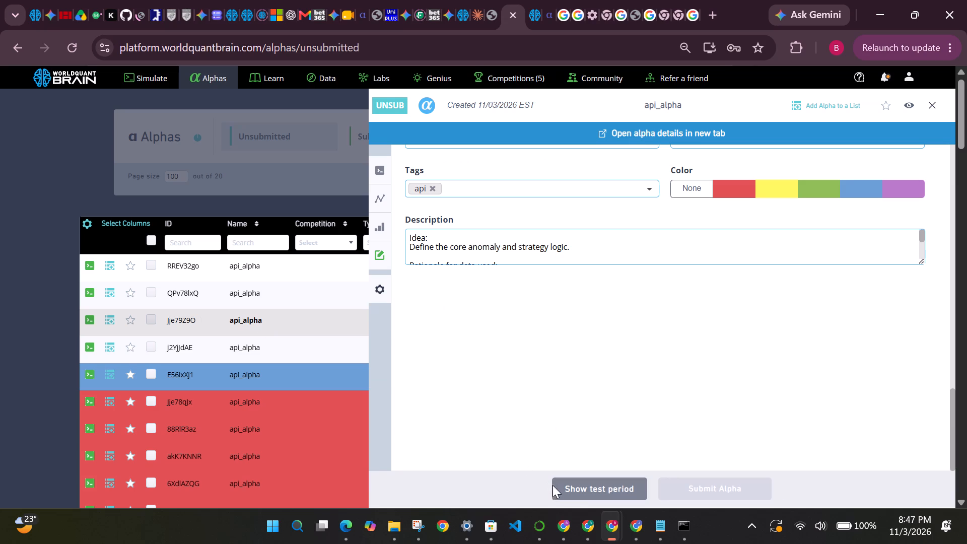
click(573, 489)
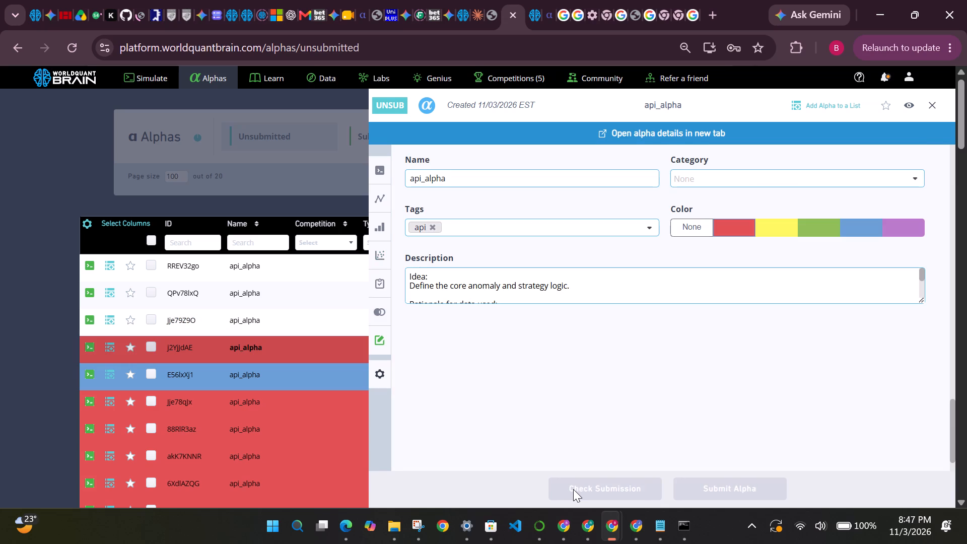
click(245, 320)
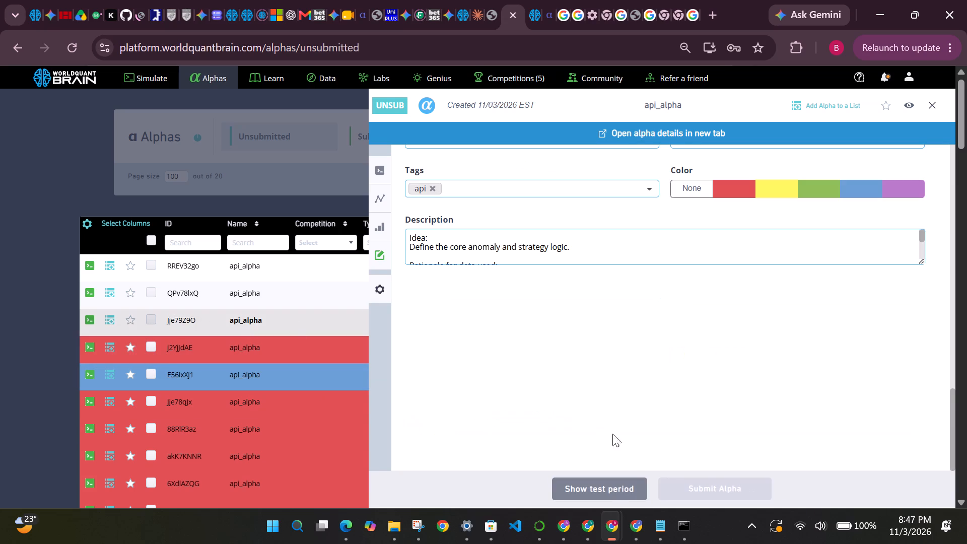
click(615, 489)
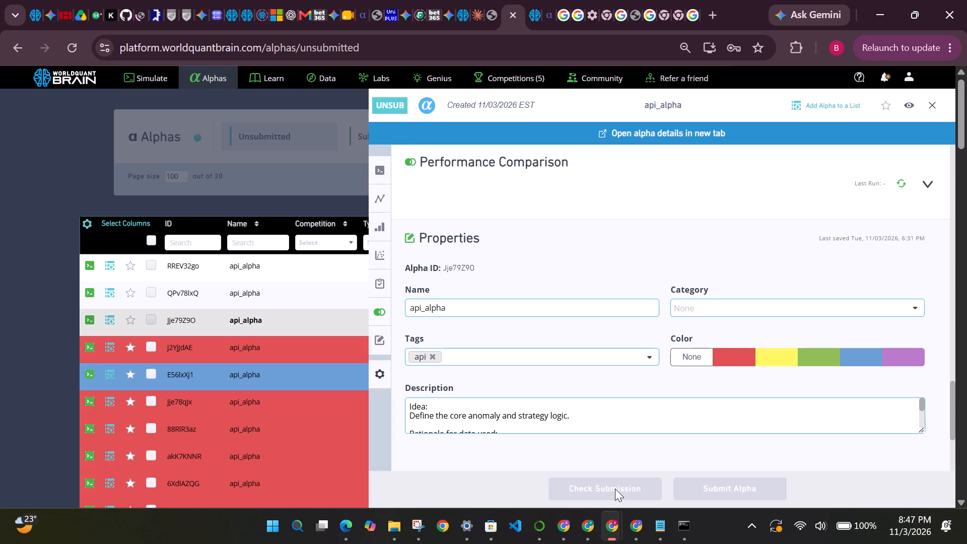
click(735, 357)
scroll(616, 269, up, 3)
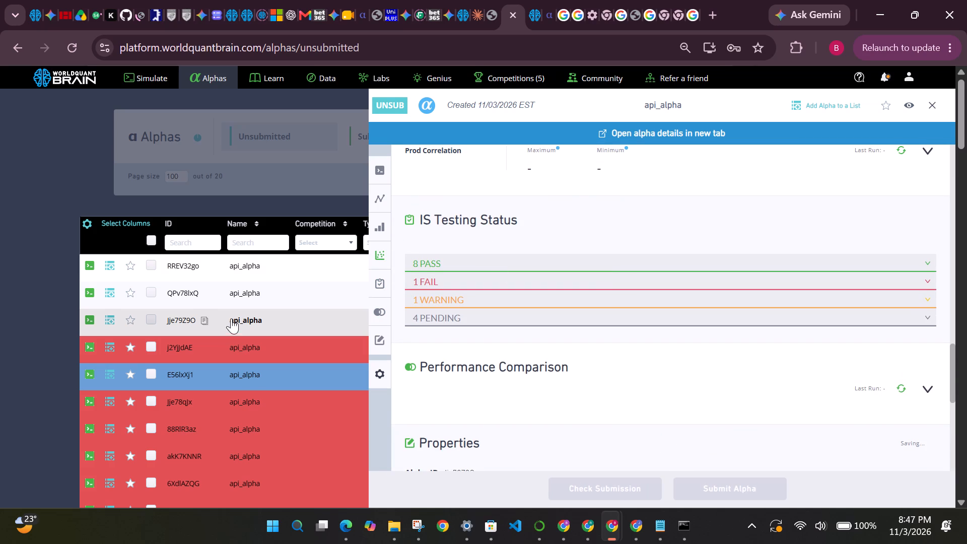
Open the unsubmitted alpha QPv78lxQ, show its test period and set its color to red.
click(241, 293)
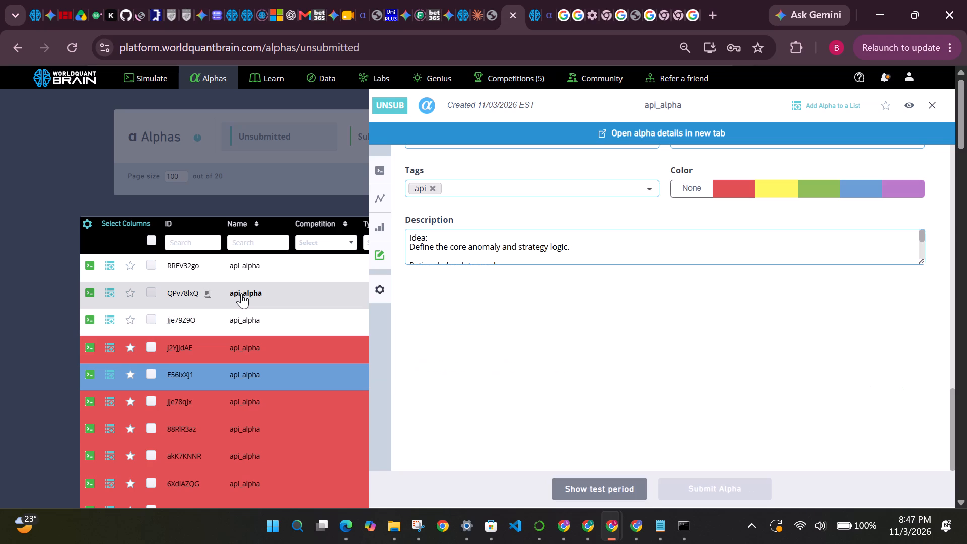
click(241, 293)
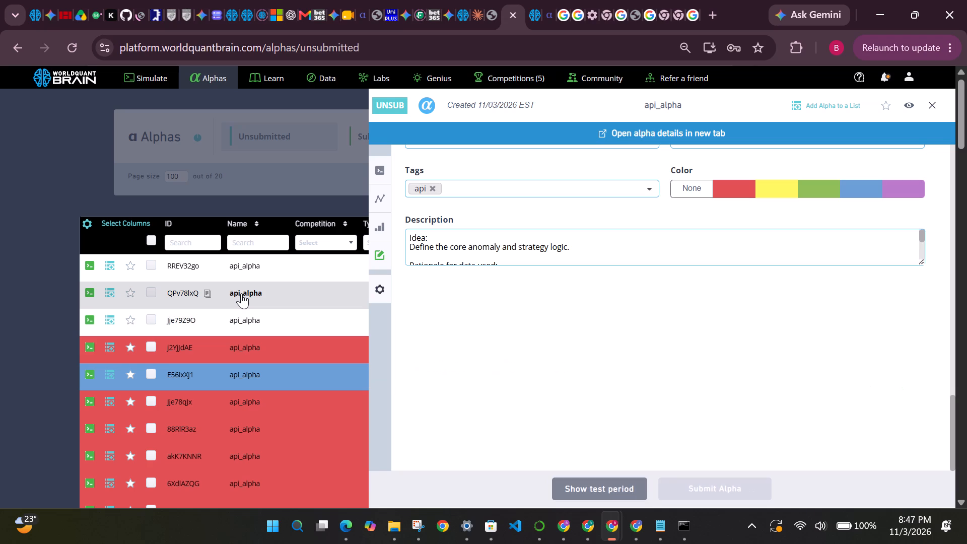
click(596, 486)
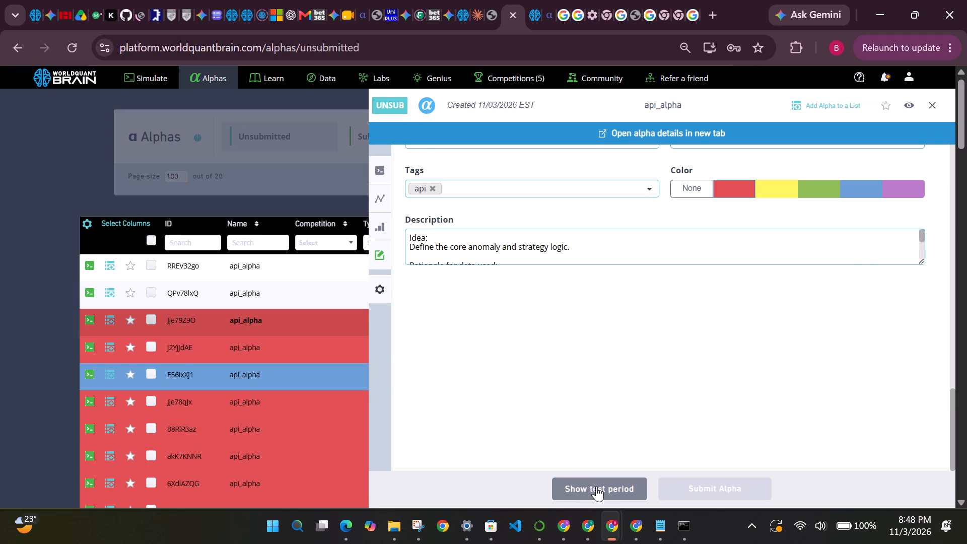
scroll(529, 277, up, 2)
scroll(529, 277, down, 1)
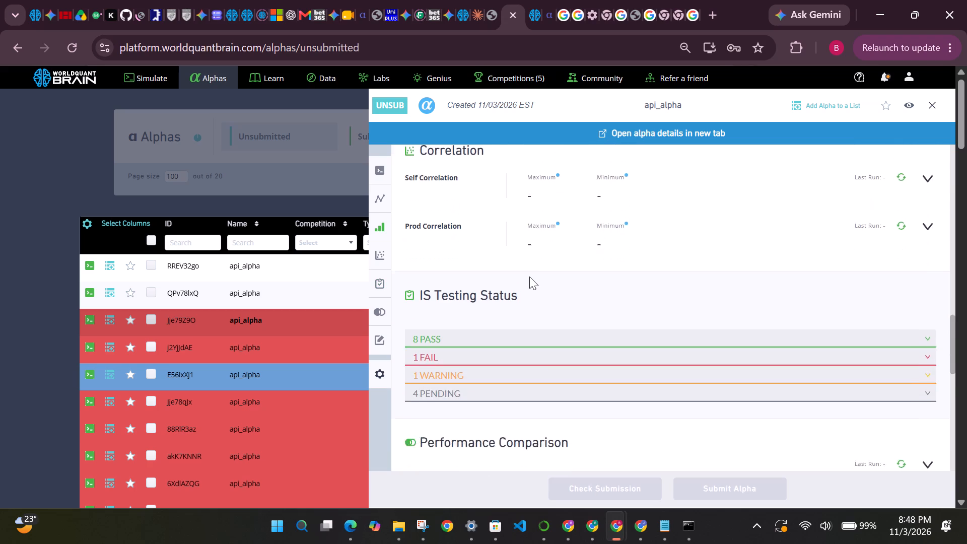
scroll(529, 277, down, 5)
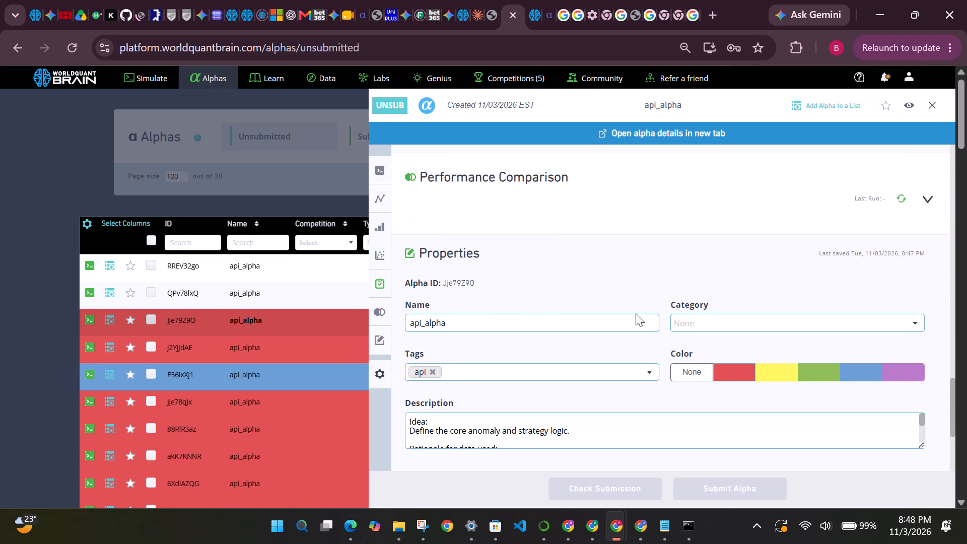
click(247, 291)
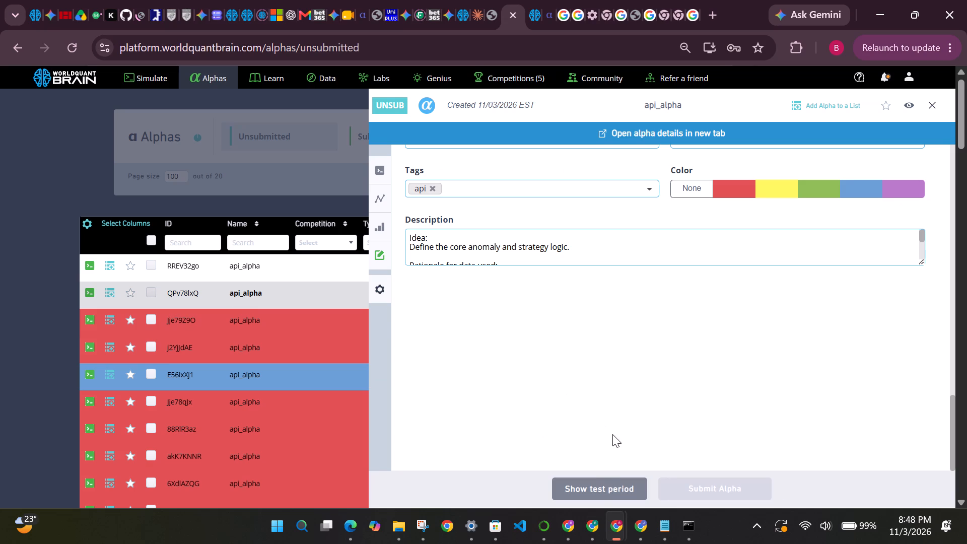
click(594, 487)
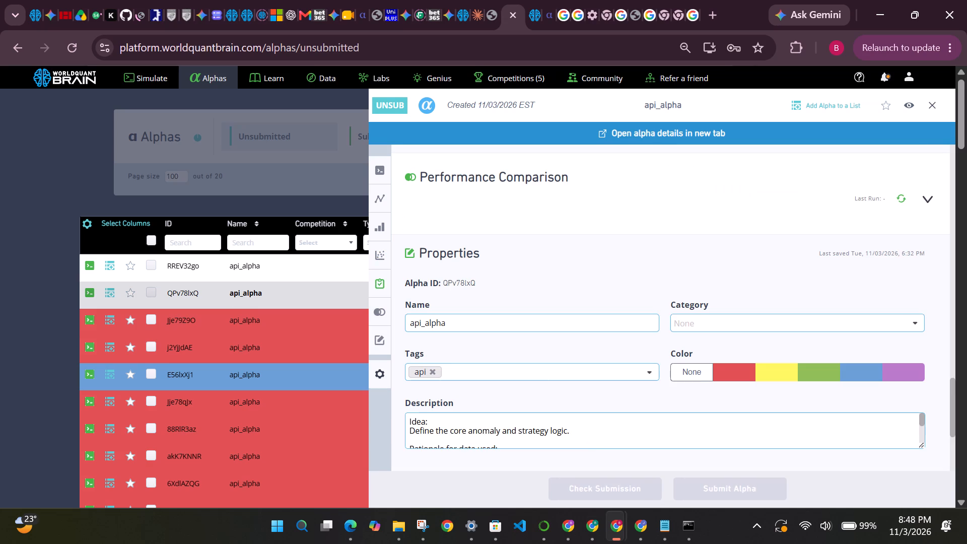
click(724, 370)
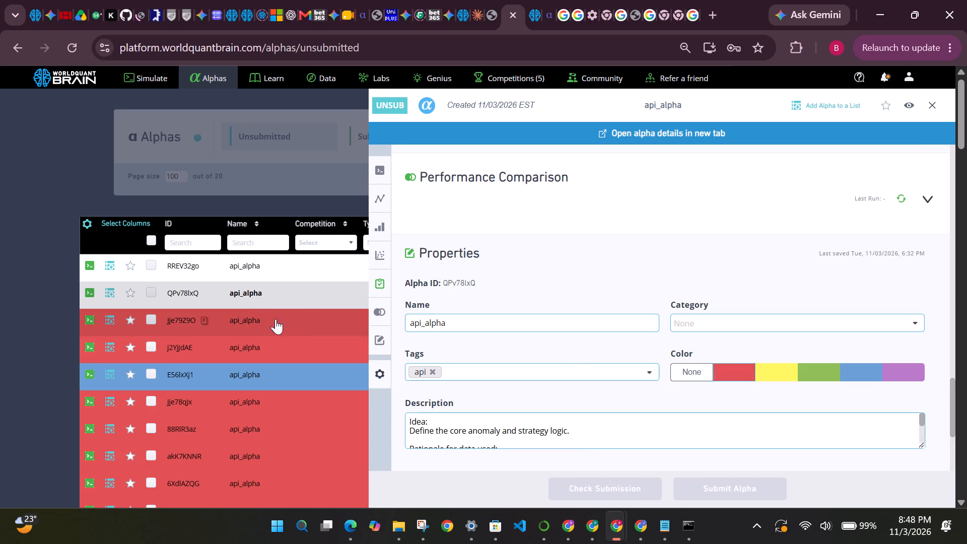
Open the unsubmitted alpha RREV32go and run its submission check.
click(241, 267)
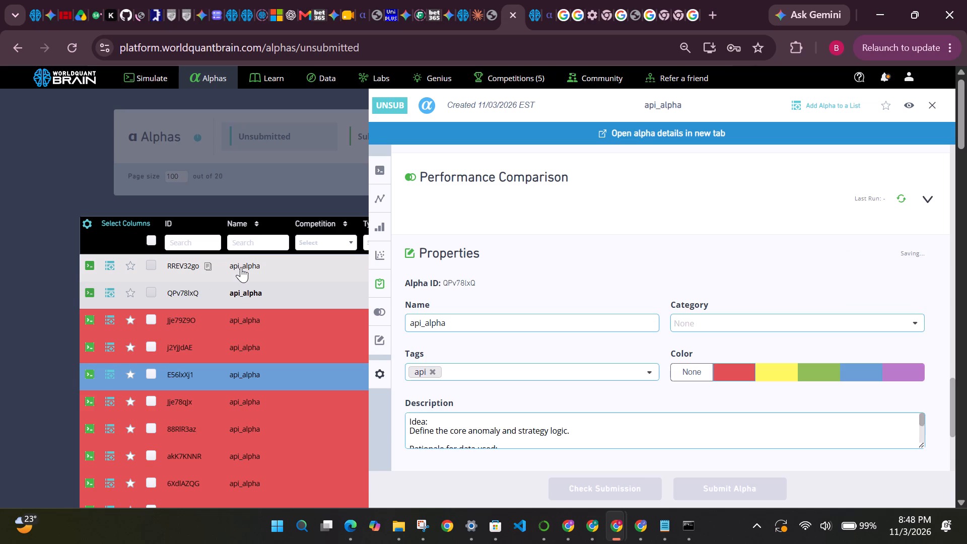
click(597, 489)
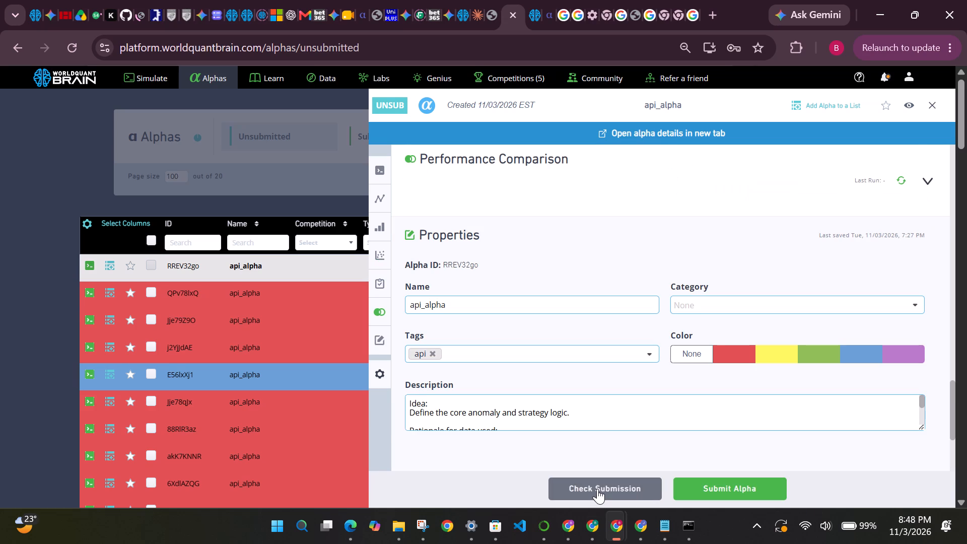
click(597, 489)
Switch to Edge and examine the PythonAlpha_AMR_TOP600_v12_7 notebook from the simulation run output back to the session start cell.
click(350, 523)
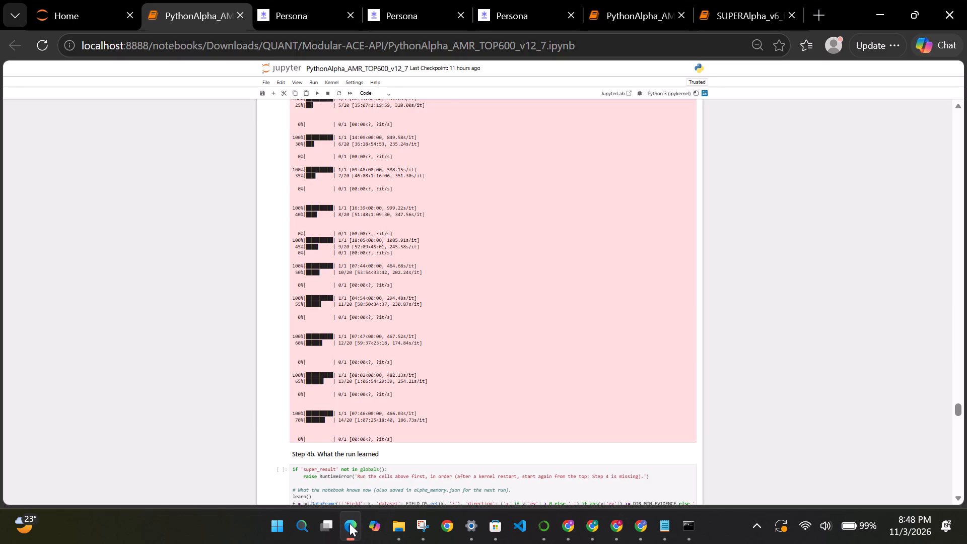
scroll(764, 294, up, 20)
scroll(764, 294, up, 8)
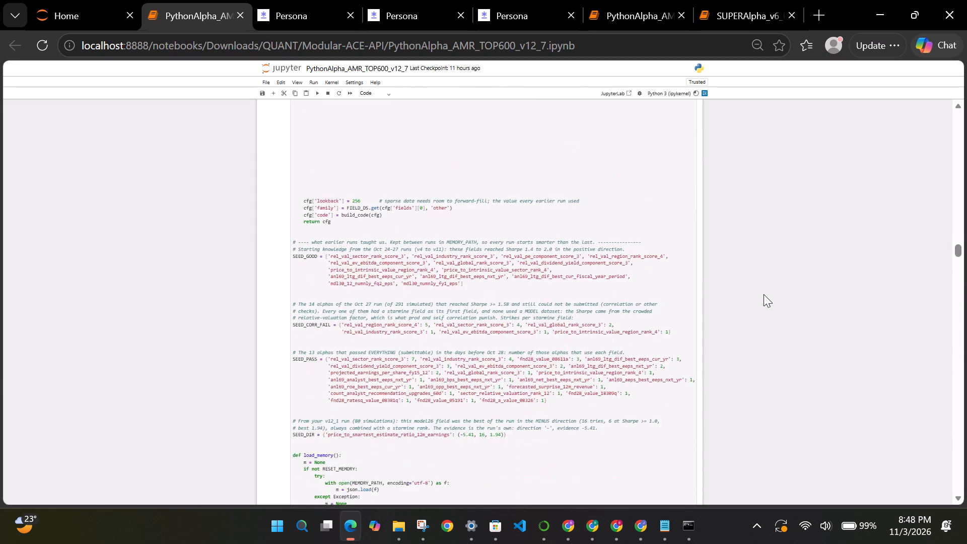
scroll(764, 294, up, 15)
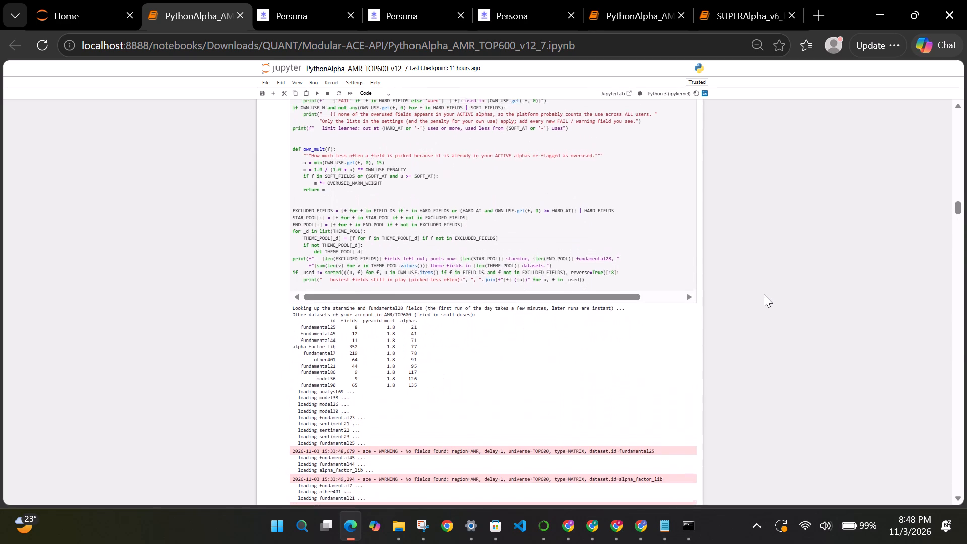
scroll(764, 294, up, 11)
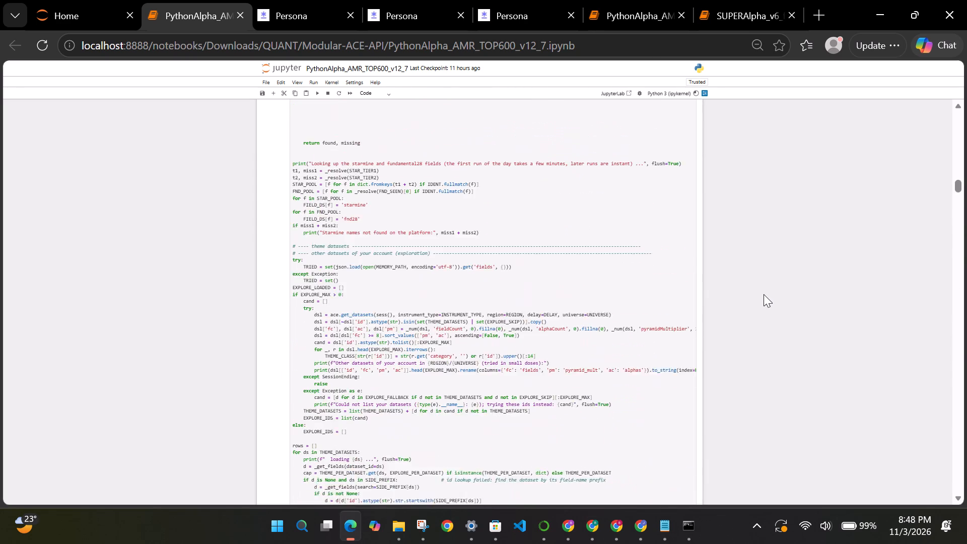
scroll(764, 294, up, 14)
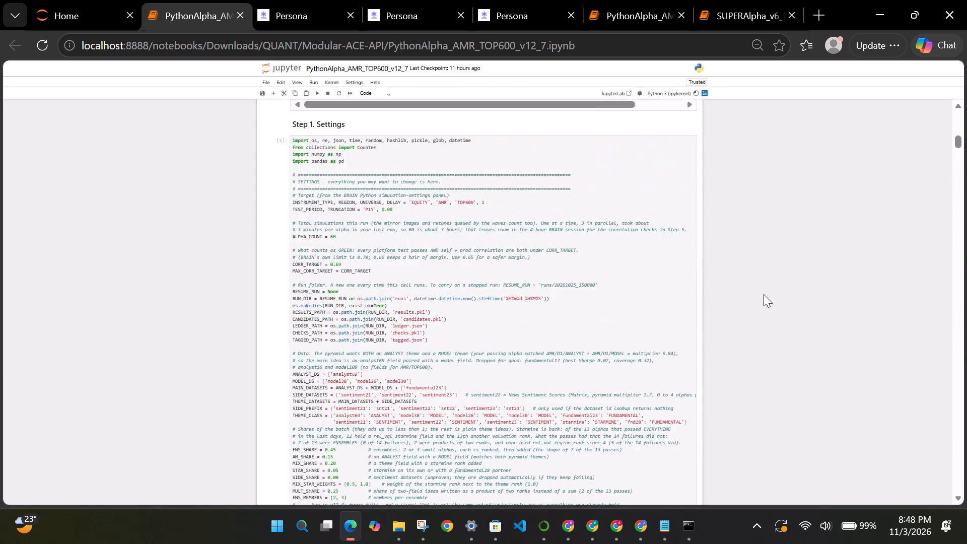
scroll(764, 294, up, 1)
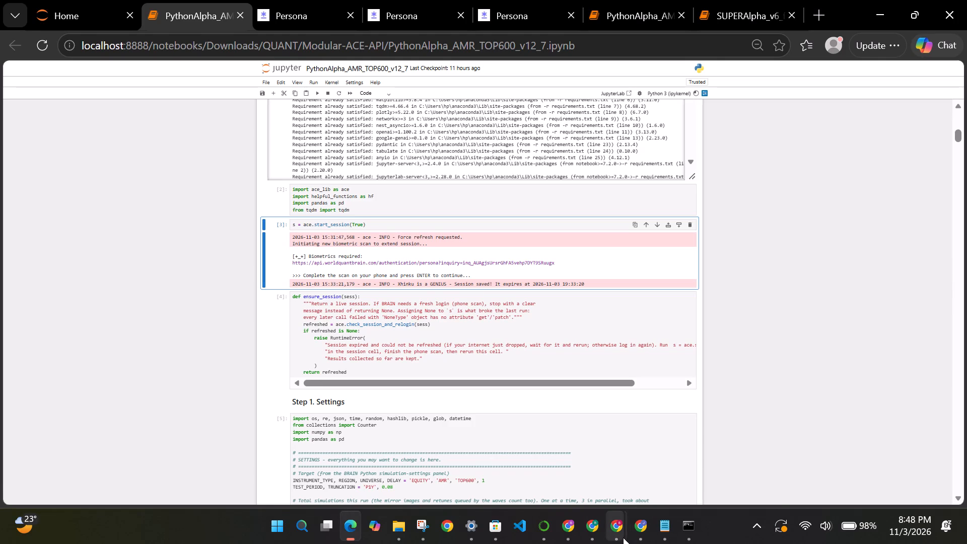
Switch back to Chrome and expand the passed checks in RREV32go's IS Testing Status.
click(583, 475)
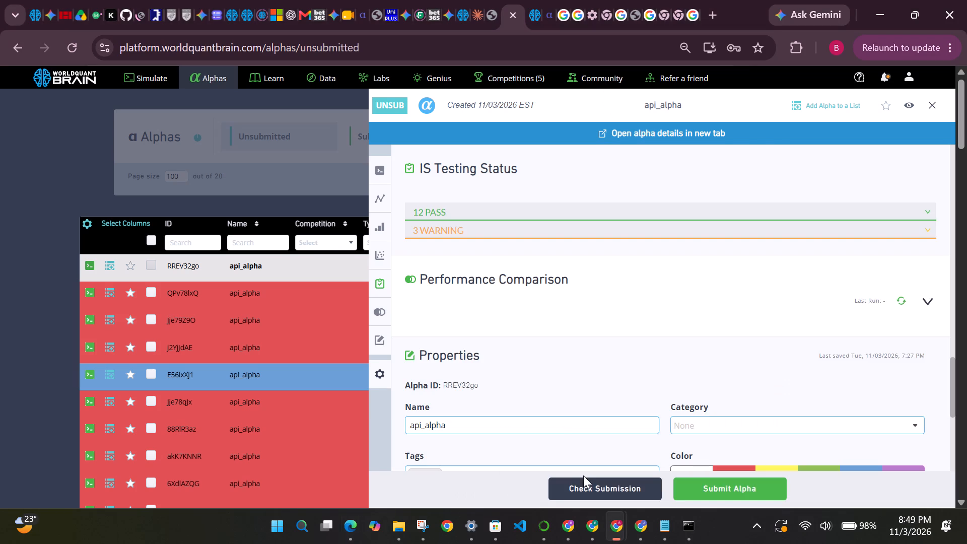
click(485, 213)
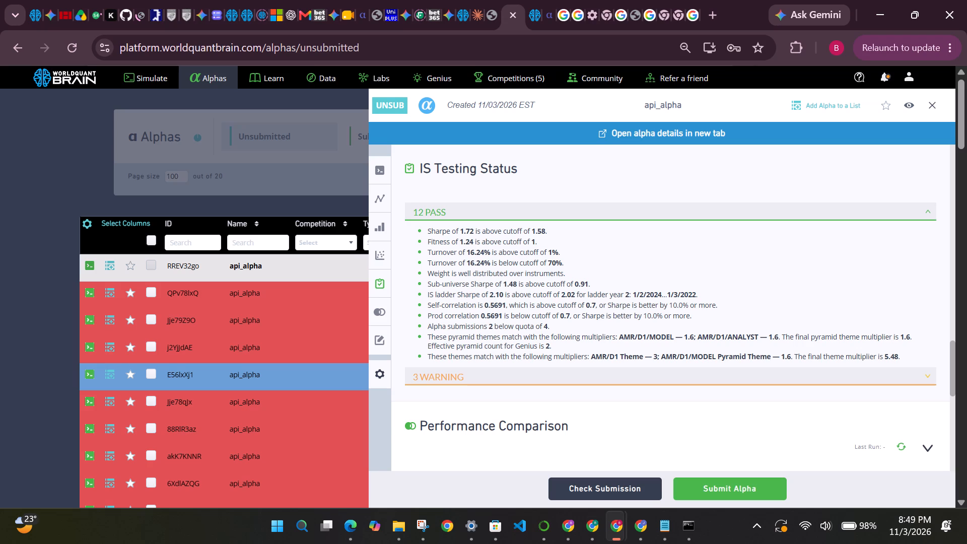
scroll(491, 290, up, 1)
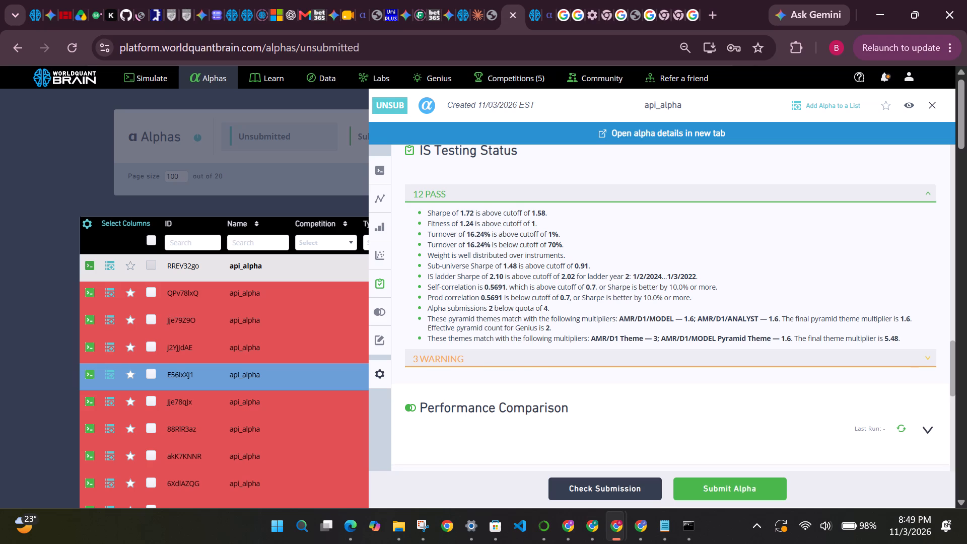
scroll(491, 290, up, 9)
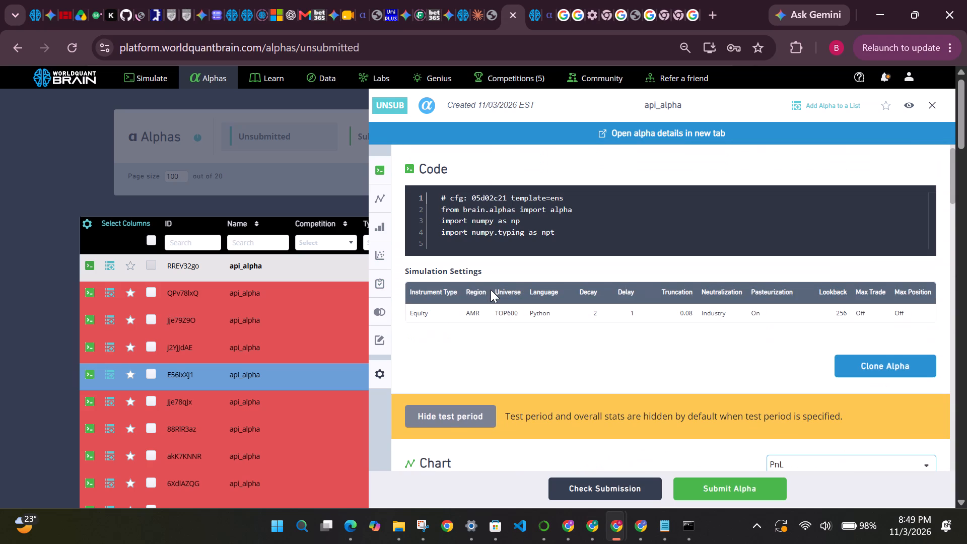
triple_click(459, 234)
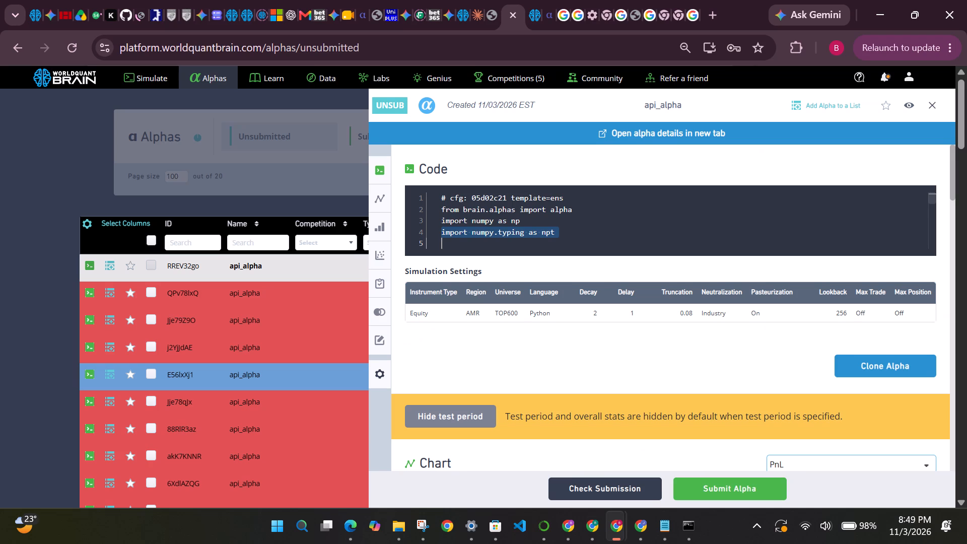
triple_click(502, 210)
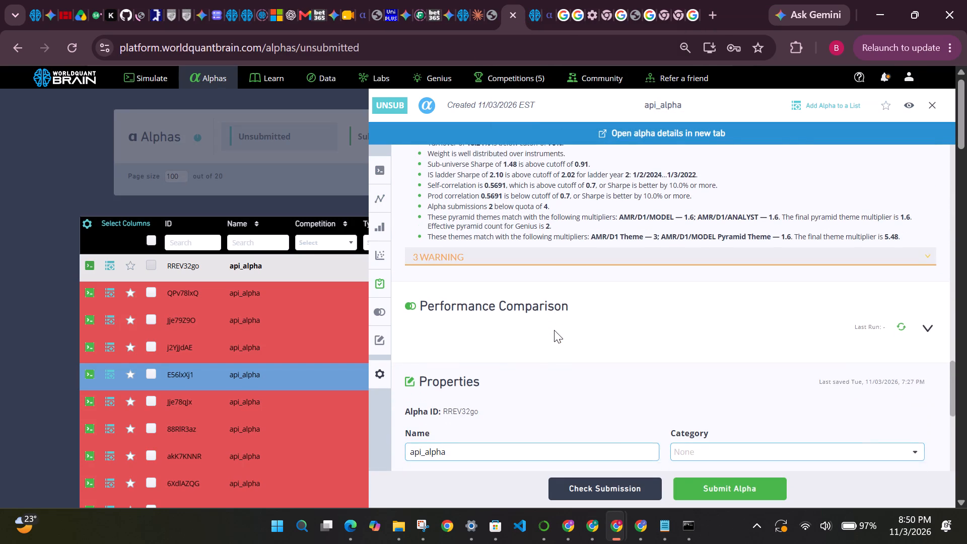
scroll(554, 330, down, 2)
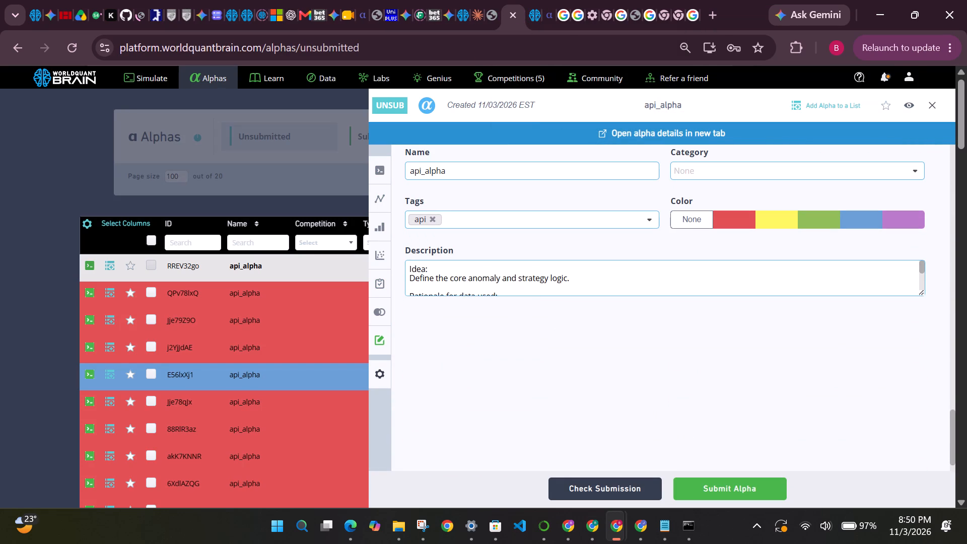
drag(408, 266, 697, 363)
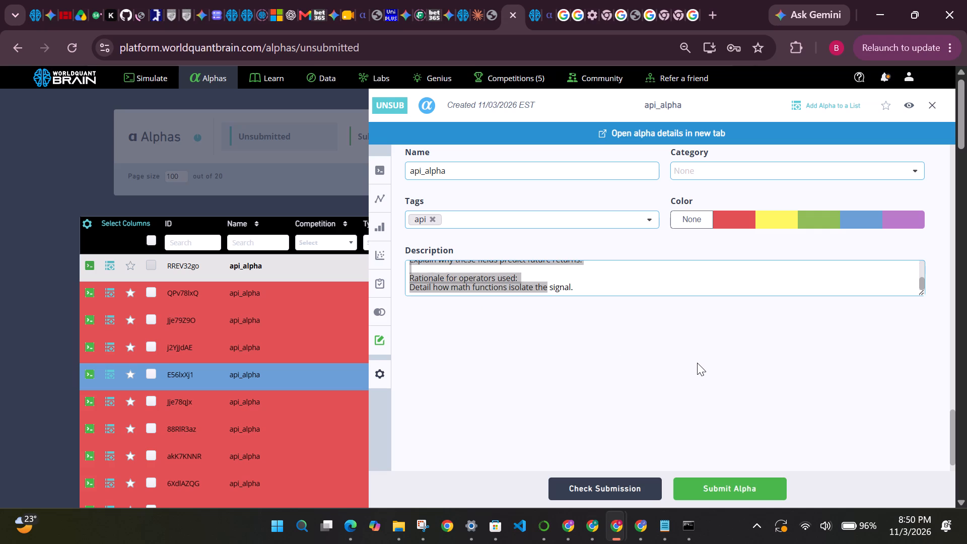
key(ctrl+v)
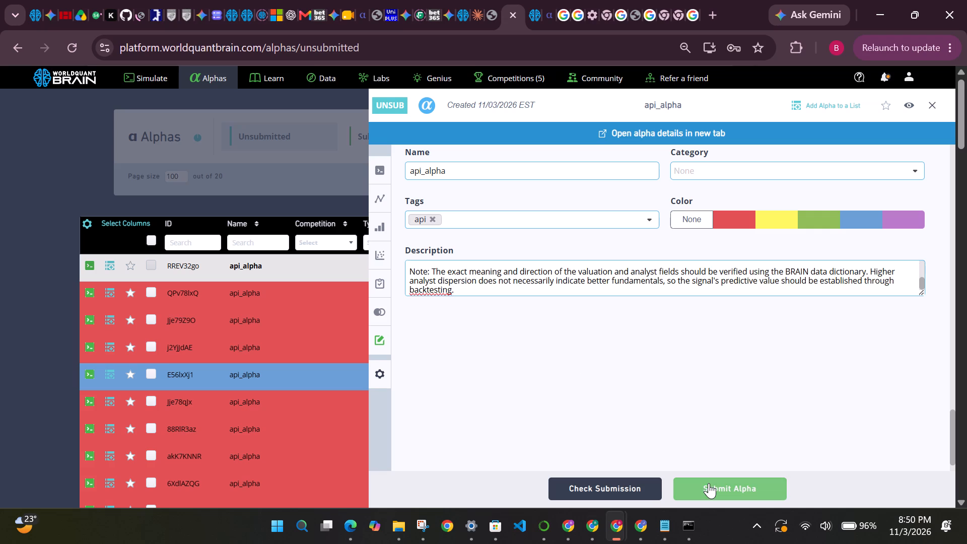
click(709, 484)
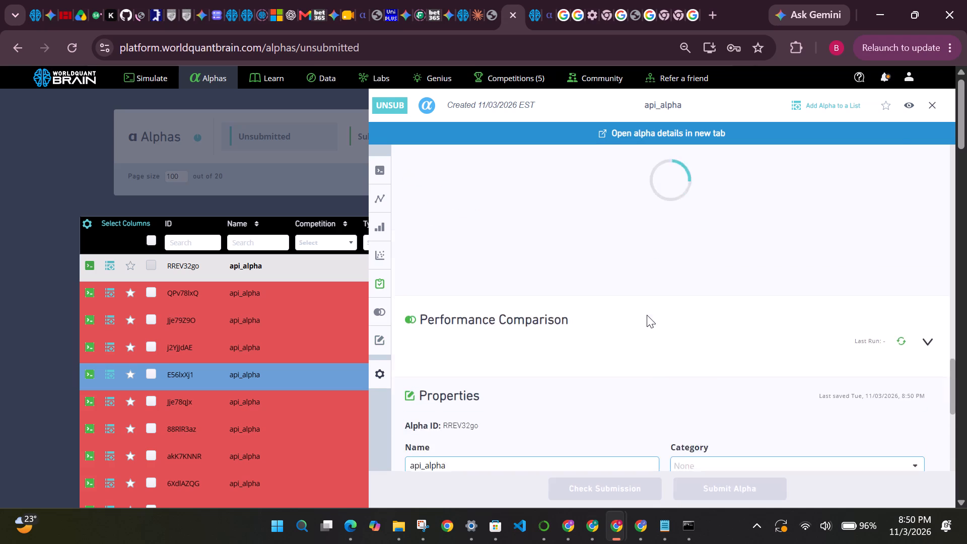
scroll(647, 315, up, 3)
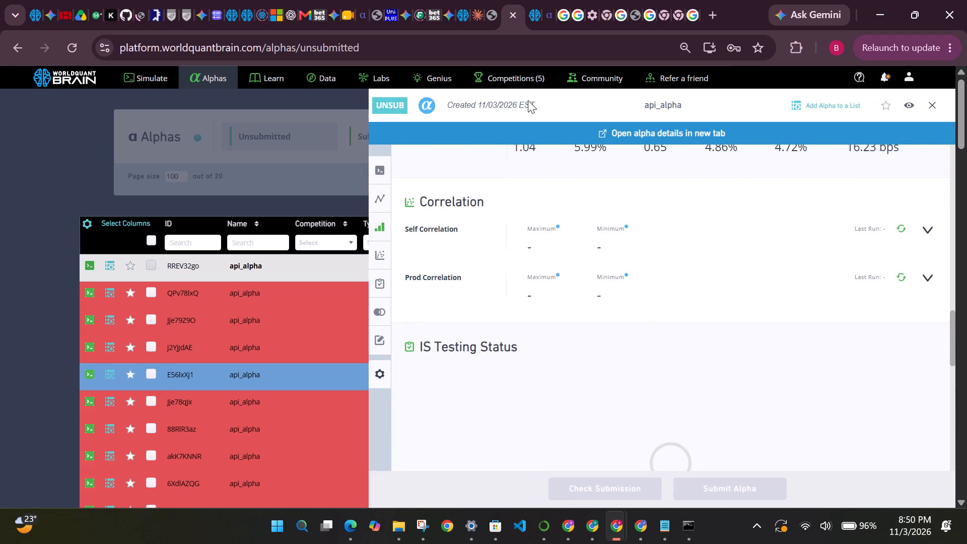
Open the profile's Performance page in the other WorldQuant BRAIN browser tab.
click(534, 24)
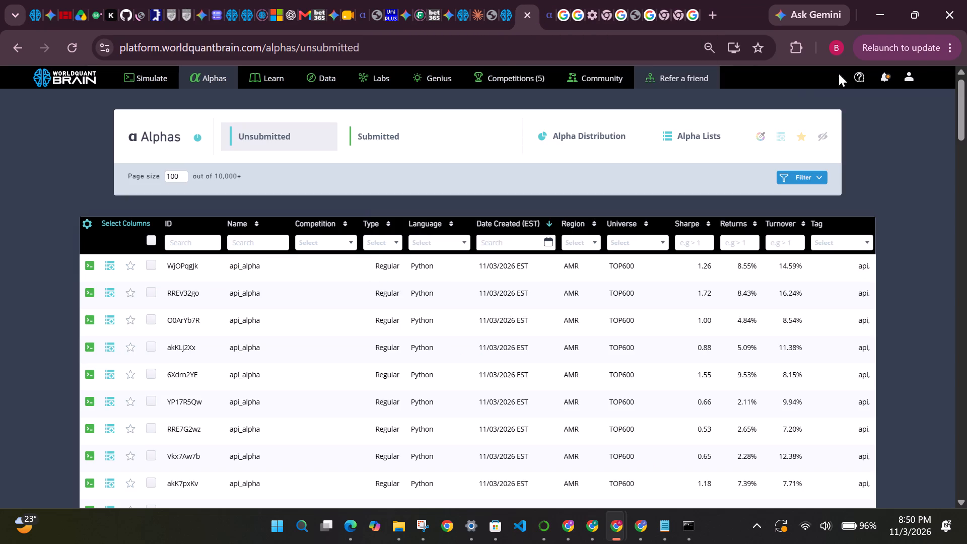
click(910, 78)
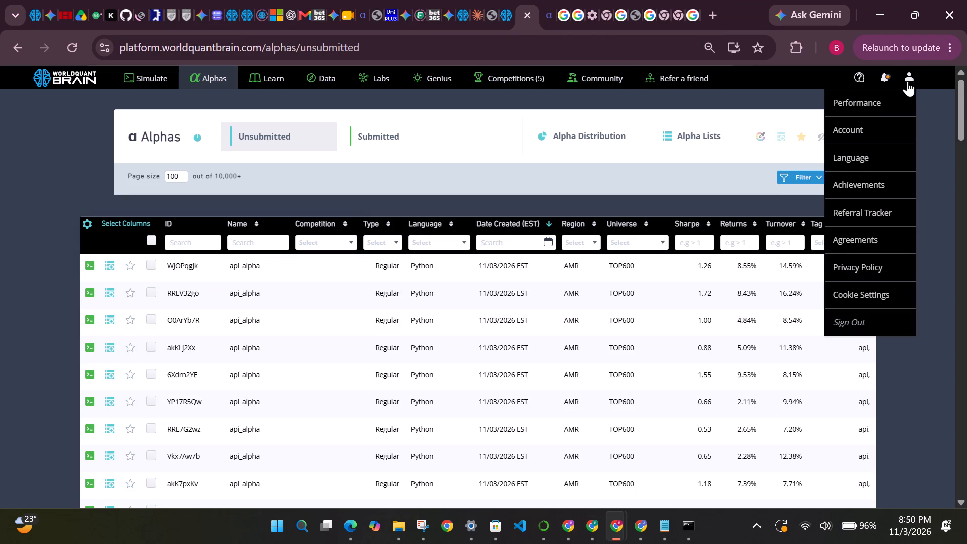
click(888, 102)
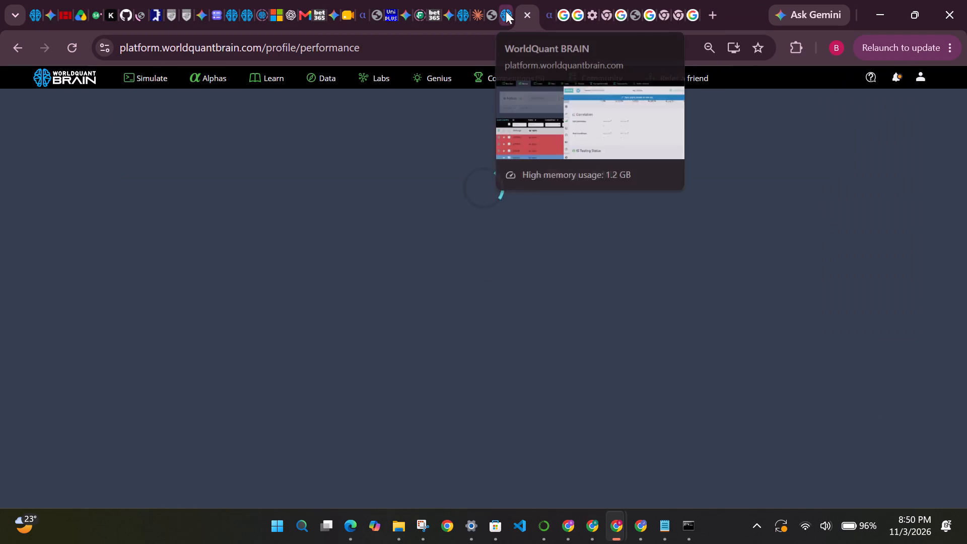
Return to alpha RREV32go's details, check its submission status and properties, and close the details.
click(505, 12)
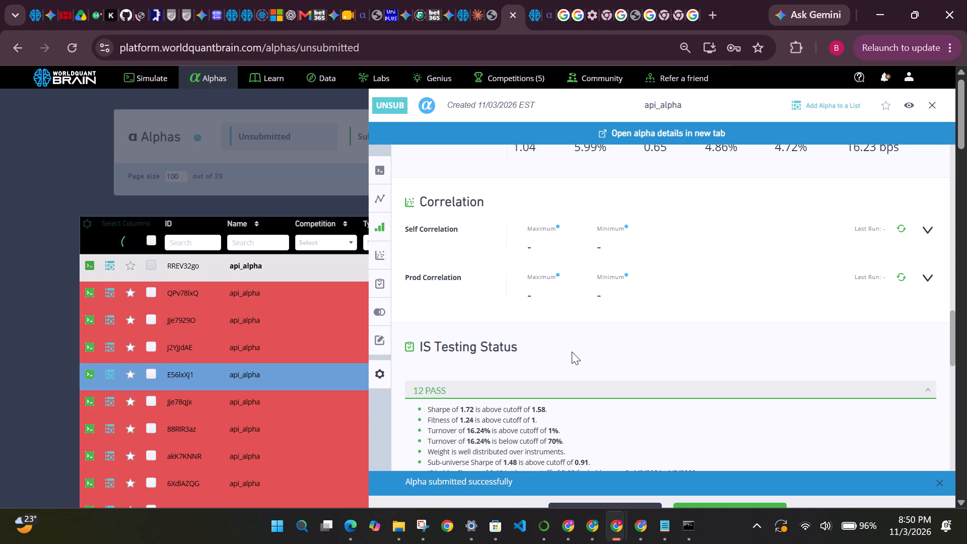
scroll(572, 352, down, 2)
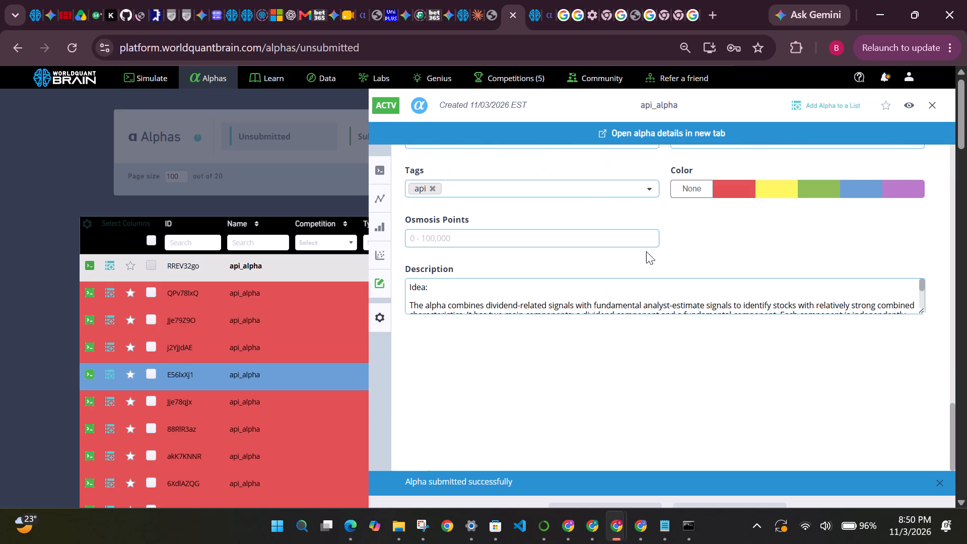
click(935, 101)
Switch to the PythonAlpha_AMR_TOP600_v12_7 notebook in Microsoft Edge and rerun the s = ace.start_session(True) cell.
click(351, 522)
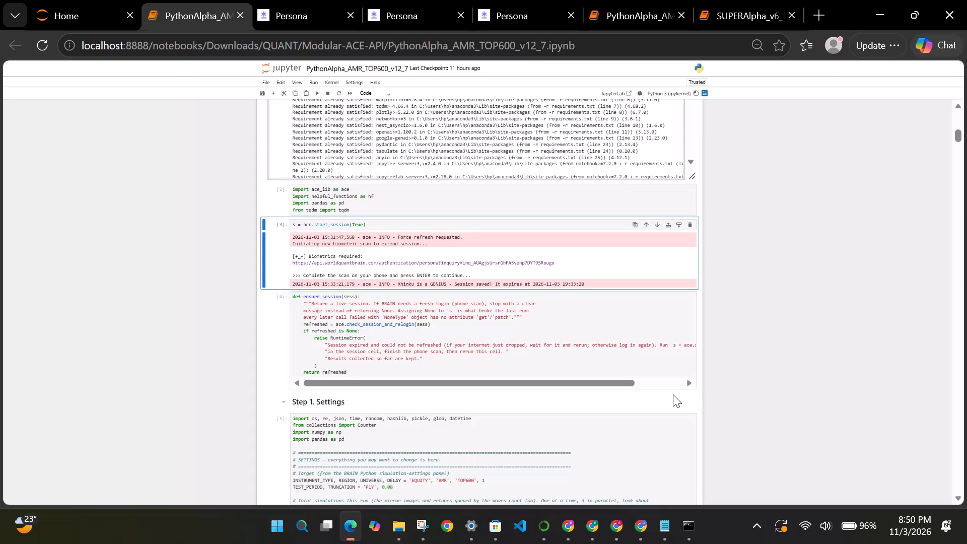
click(377, 223)
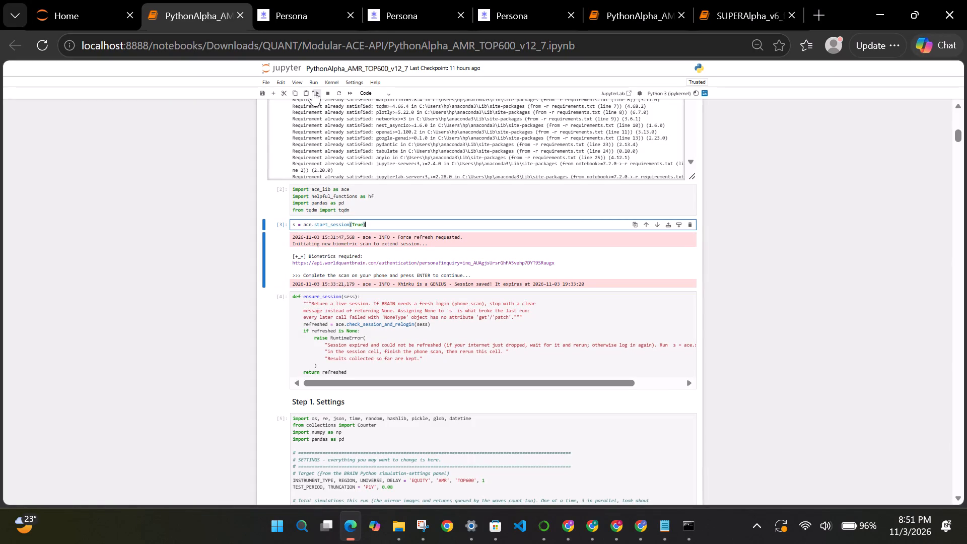
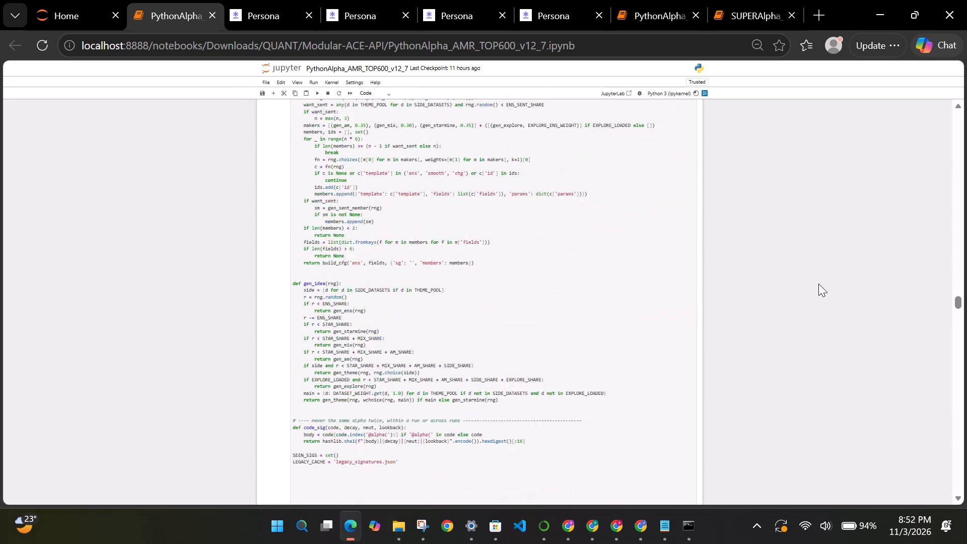
scroll(818, 284, down, 6)
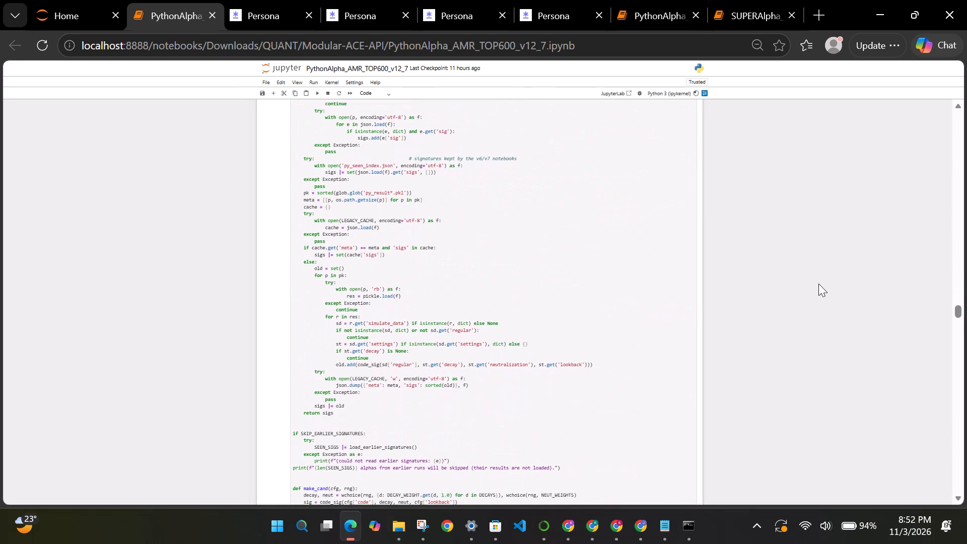
scroll(543, 317, down, 5)
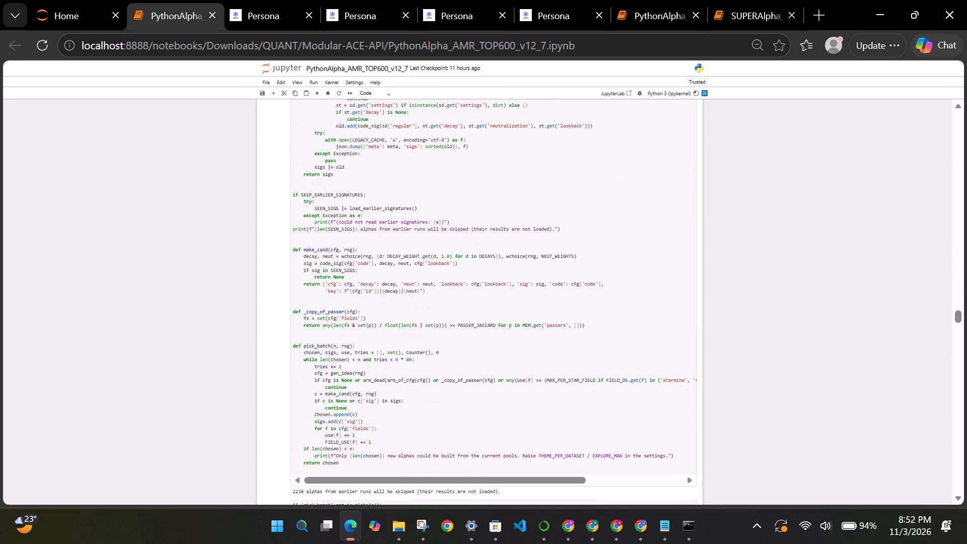
scroll(543, 317, down, 1)
scroll(543, 317, right, 4)
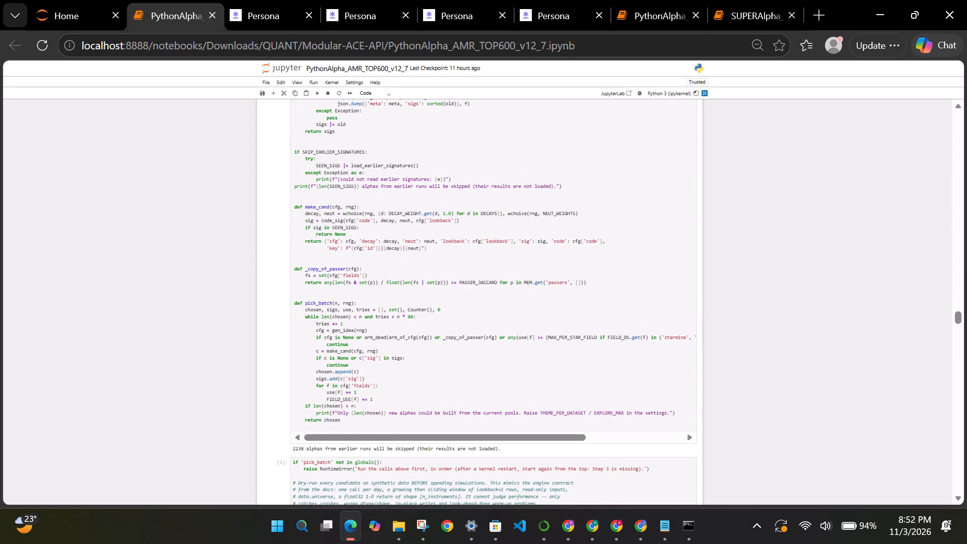
scroll(543, 317, down, 6)
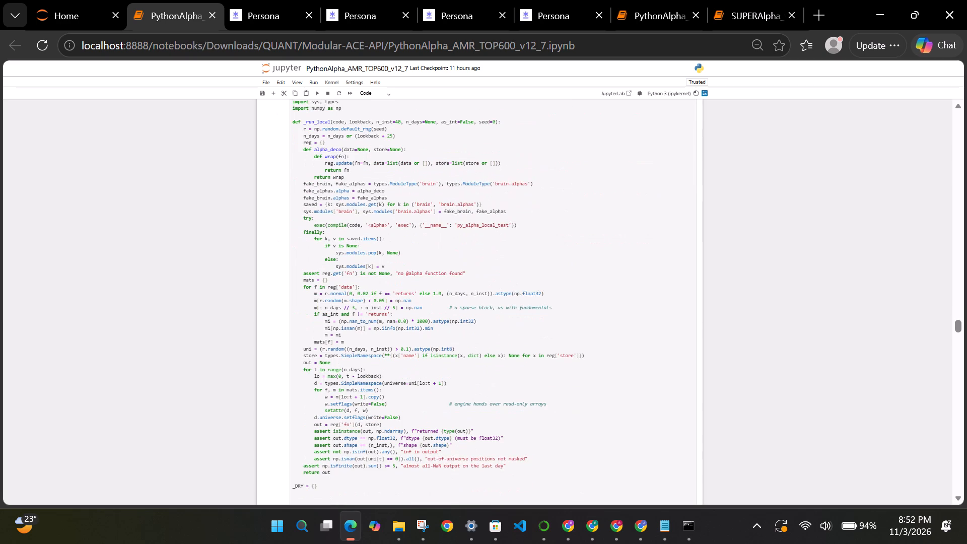
scroll(543, 317, down, 7)
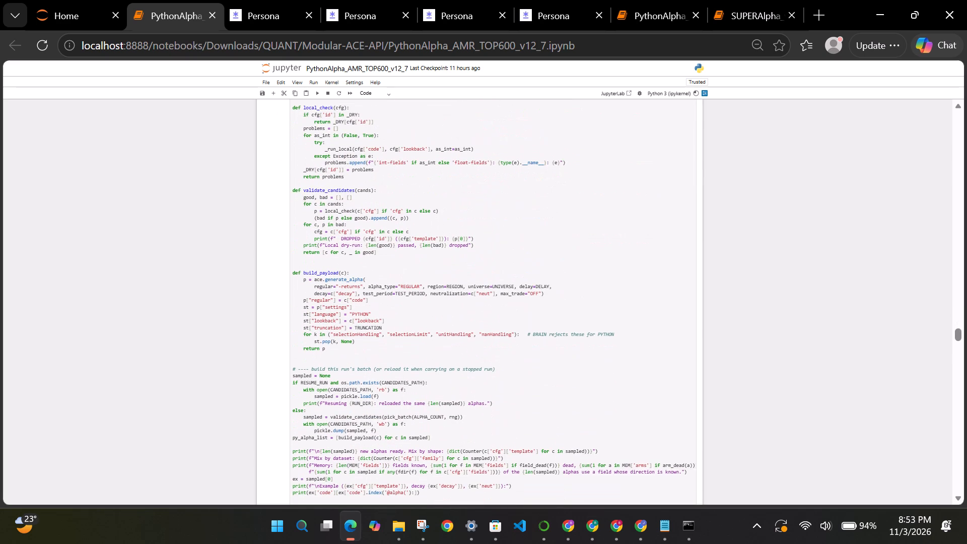
scroll(543, 317, down, 5)
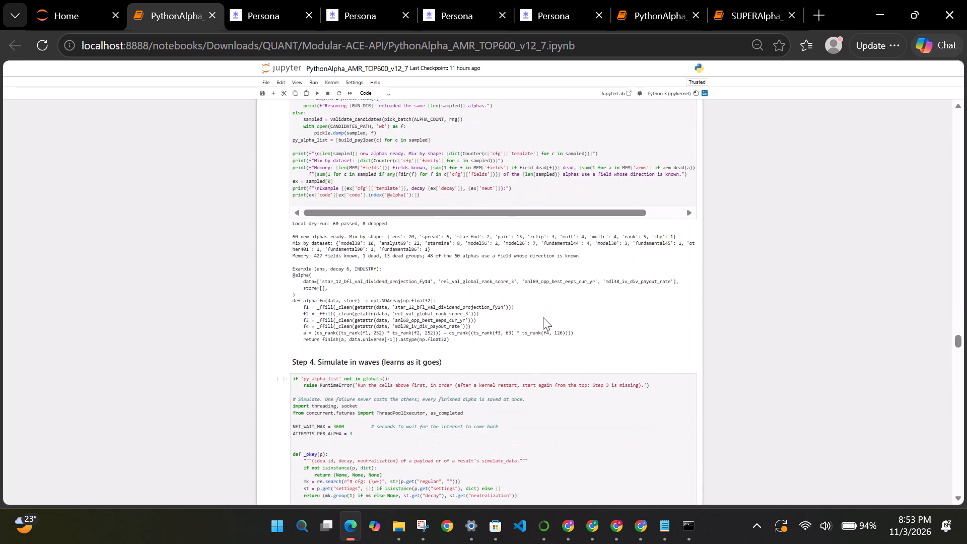
scroll(543, 317, down, 2)
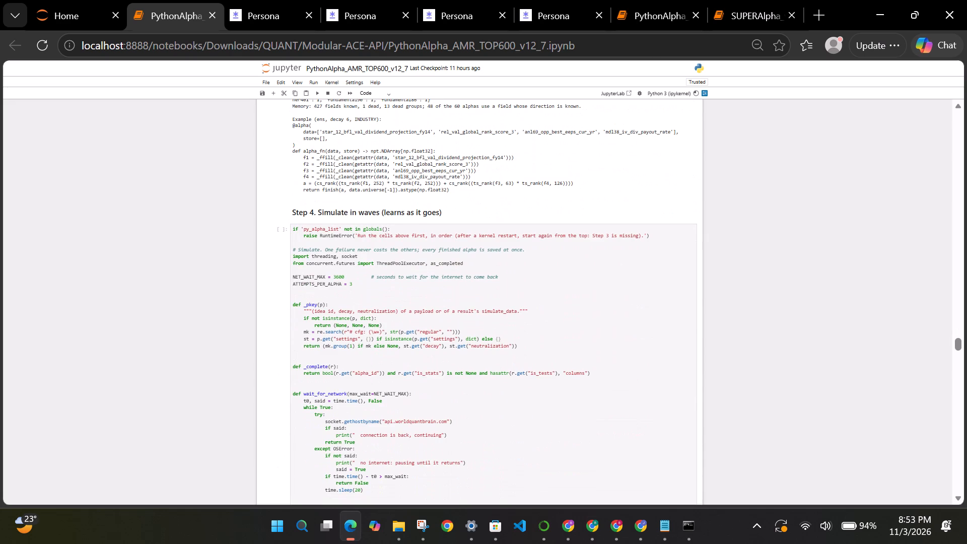
scroll(543, 317, down, 5)
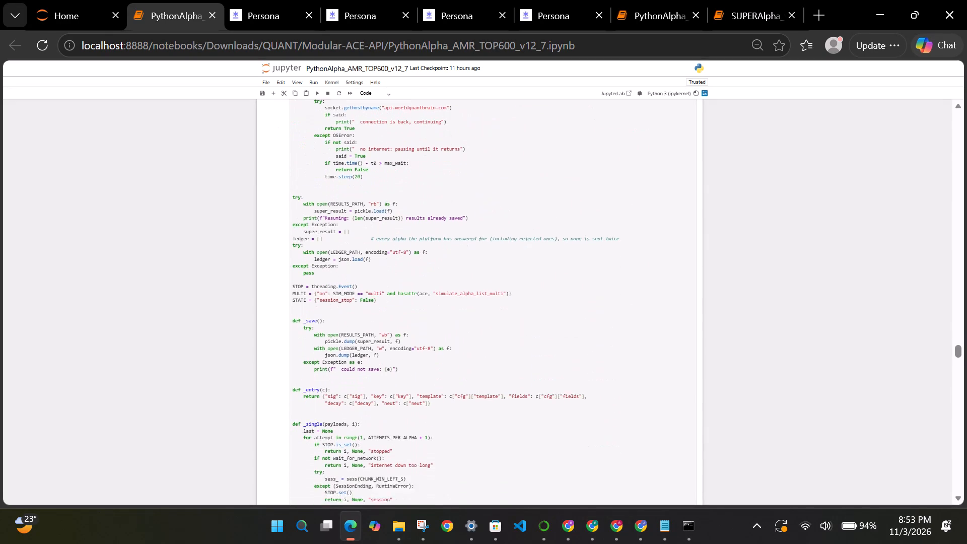
scroll(543, 317, down, 9)
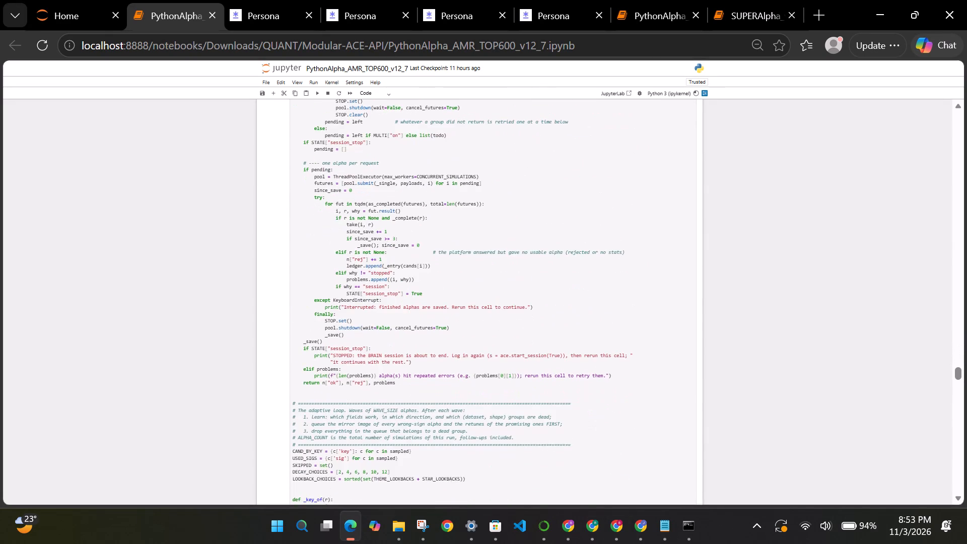
scroll(543, 317, down, 7)
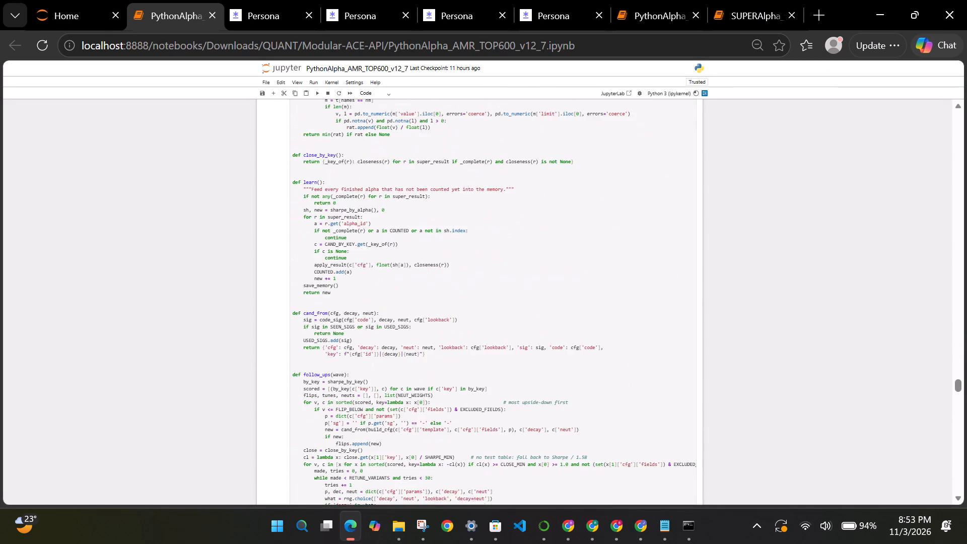
scroll(543, 317, down, 4)
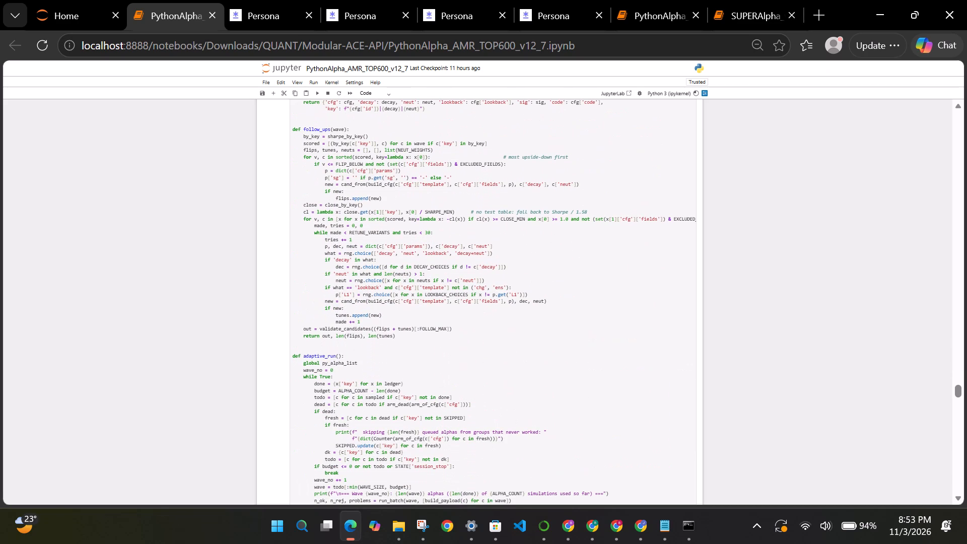
scroll(543, 317, down, 7)
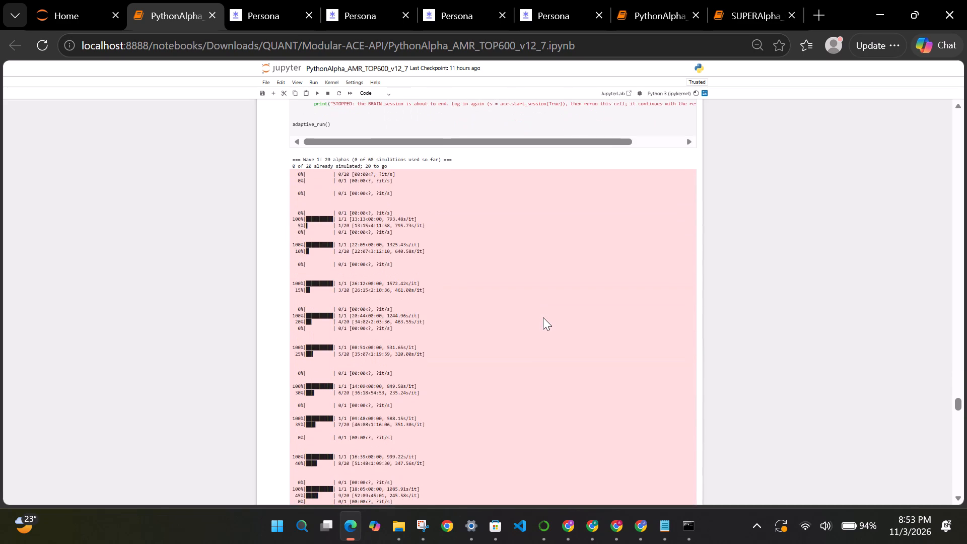
scroll(543, 317, down, 3)
click(543, 317)
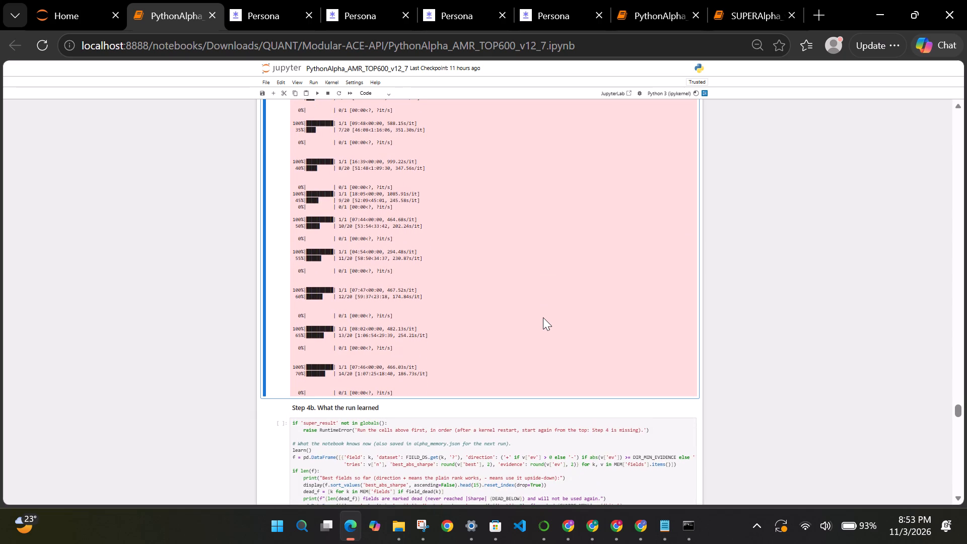
scroll(543, 317, down, 1)
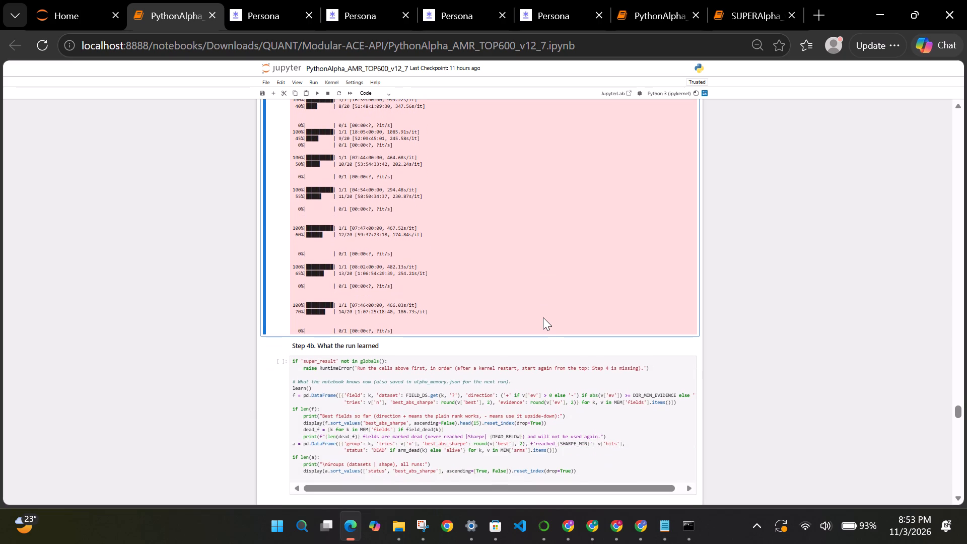
click(318, 95)
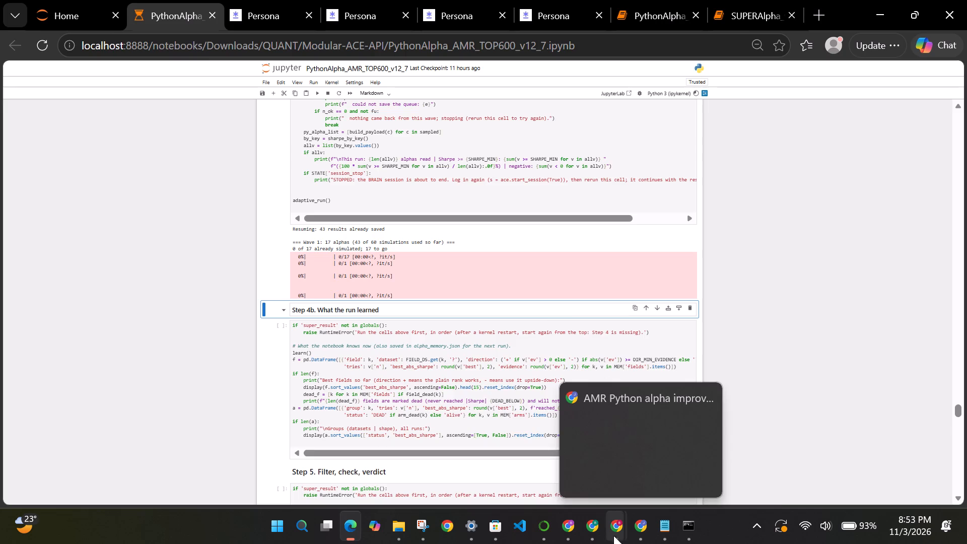
Switch to Google Chrome, review the payment, submitted and simulated alpha statistics on the profile's Performance page, and return to the Edge notebook.
click(538, 470)
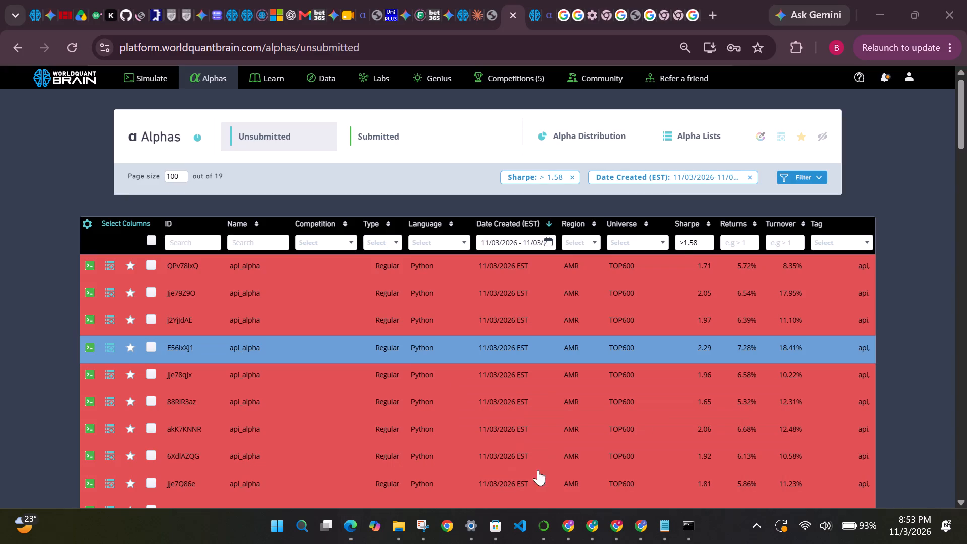
click(531, 13)
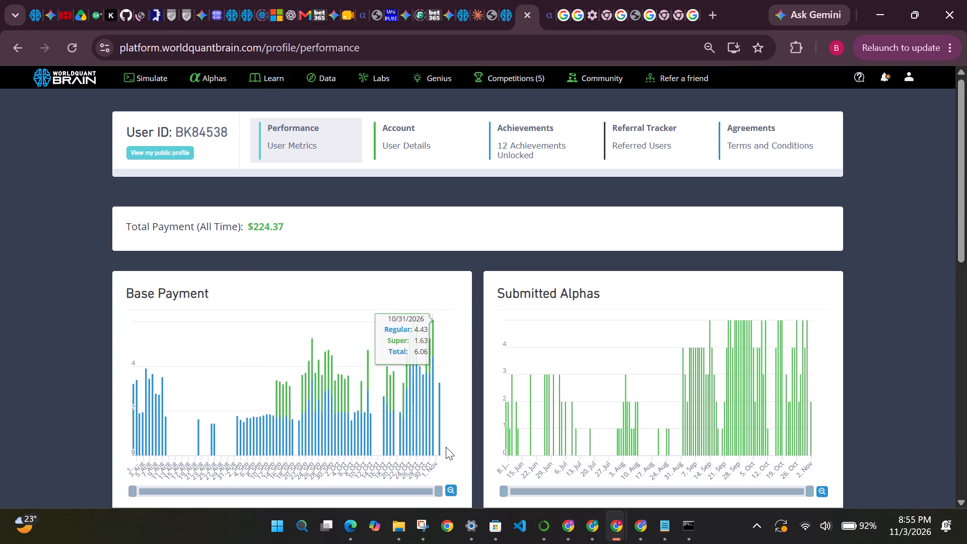
scroll(452, 447, down, 6)
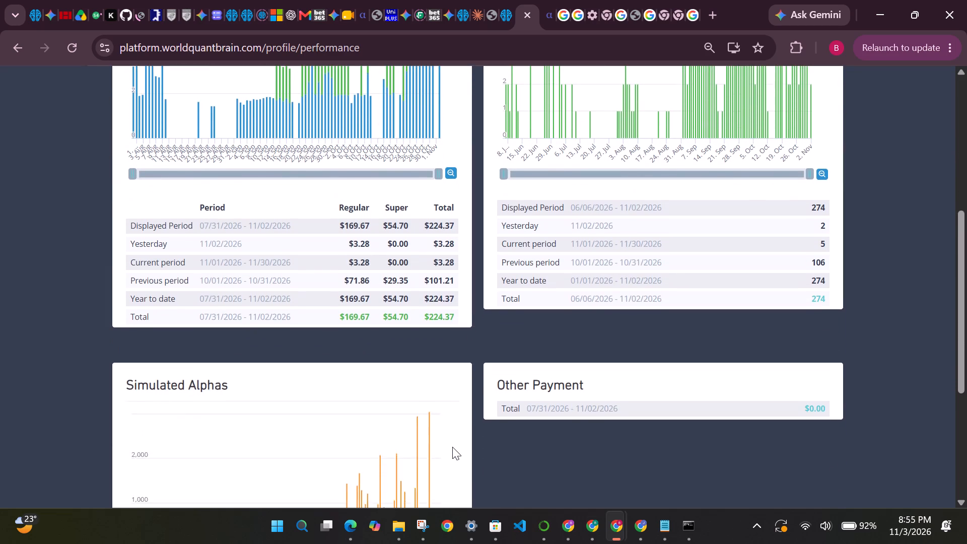
scroll(452, 447, down, 2)
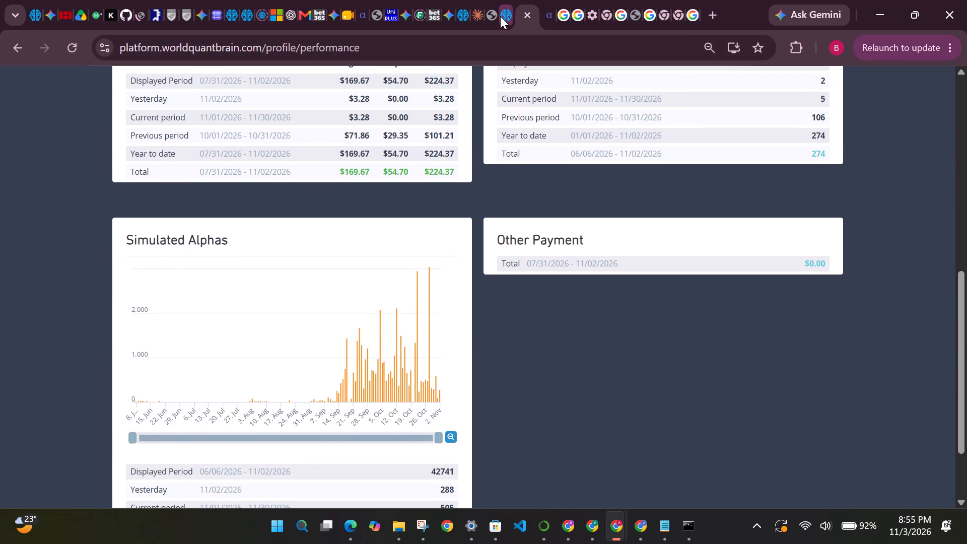
click(350, 530)
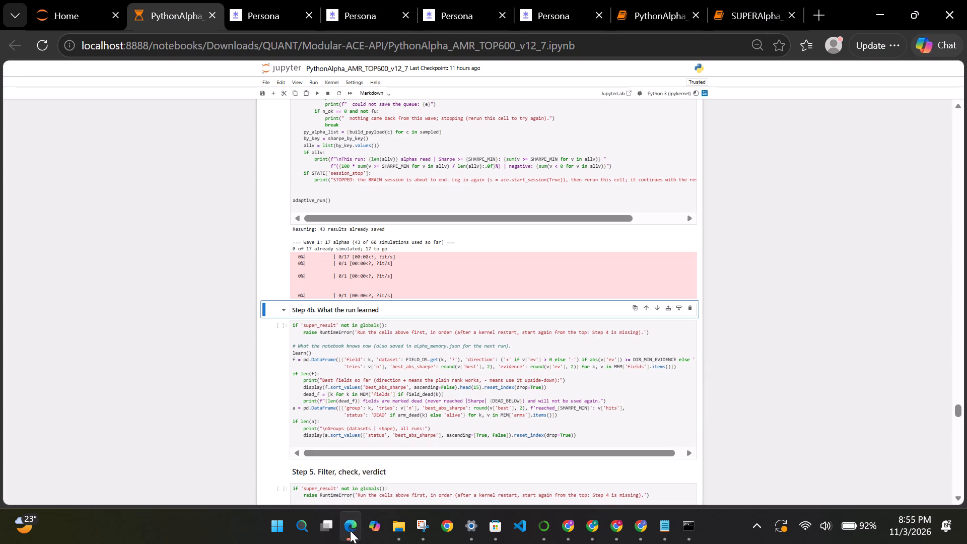
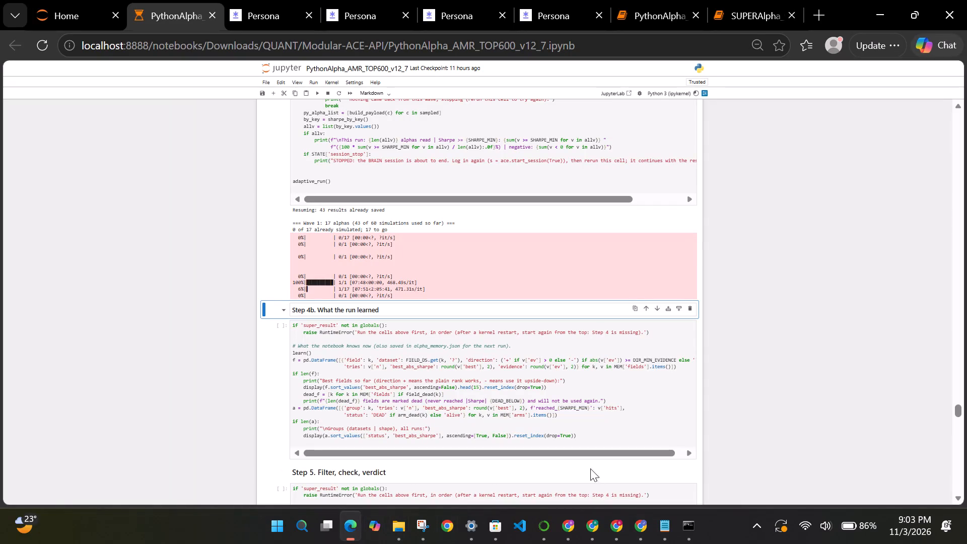
Switch from the Edge notebook to the WorldQuant BRAIN window in Google Chrome.
click(613, 526)
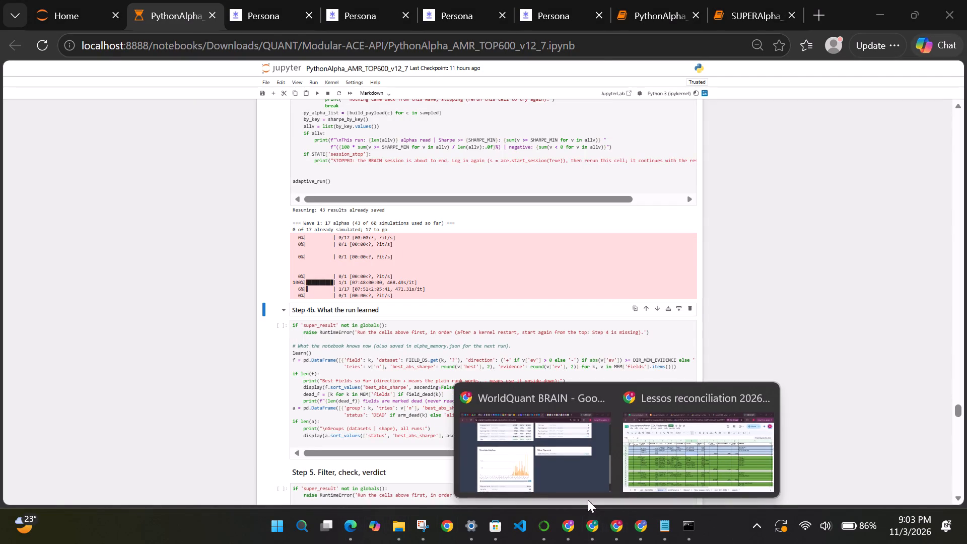
click(573, 484)
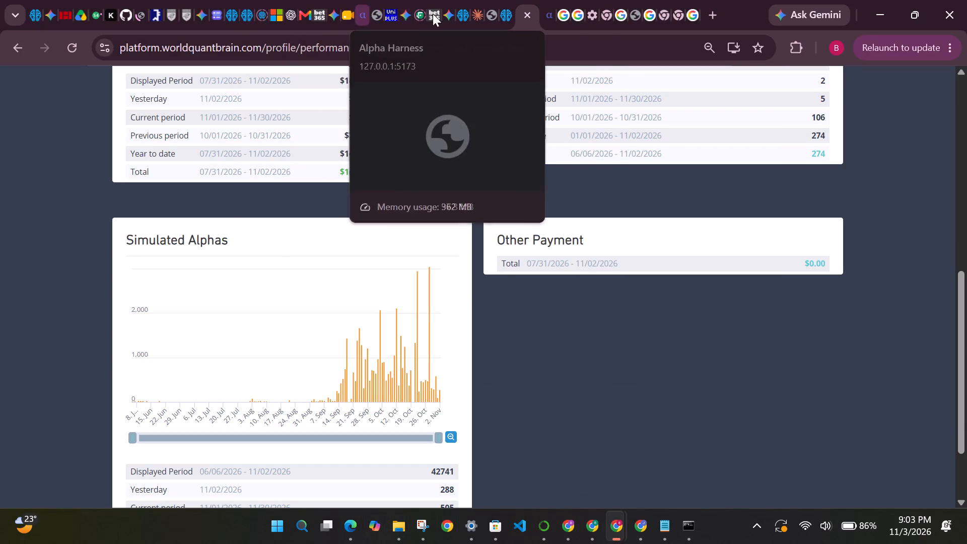